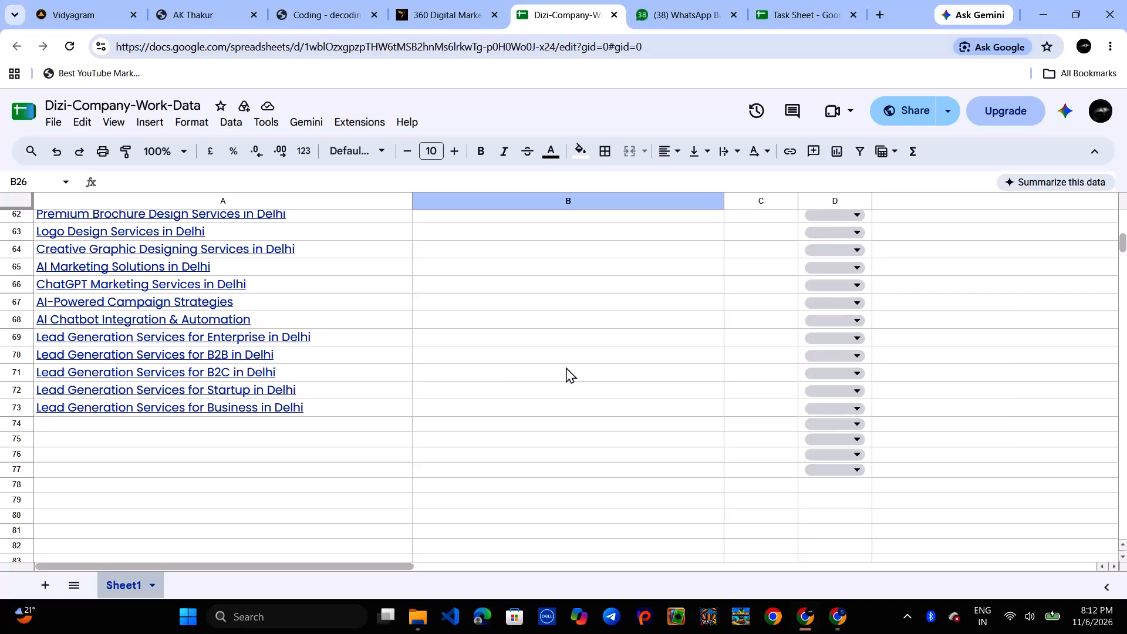
Highlight the page-requirements note in cell B25 with a light yellow fill and bold text.
{"action": "scroll", "coordinate": [384, 409], "scroll_direction": "up", "scroll_amount": 3}
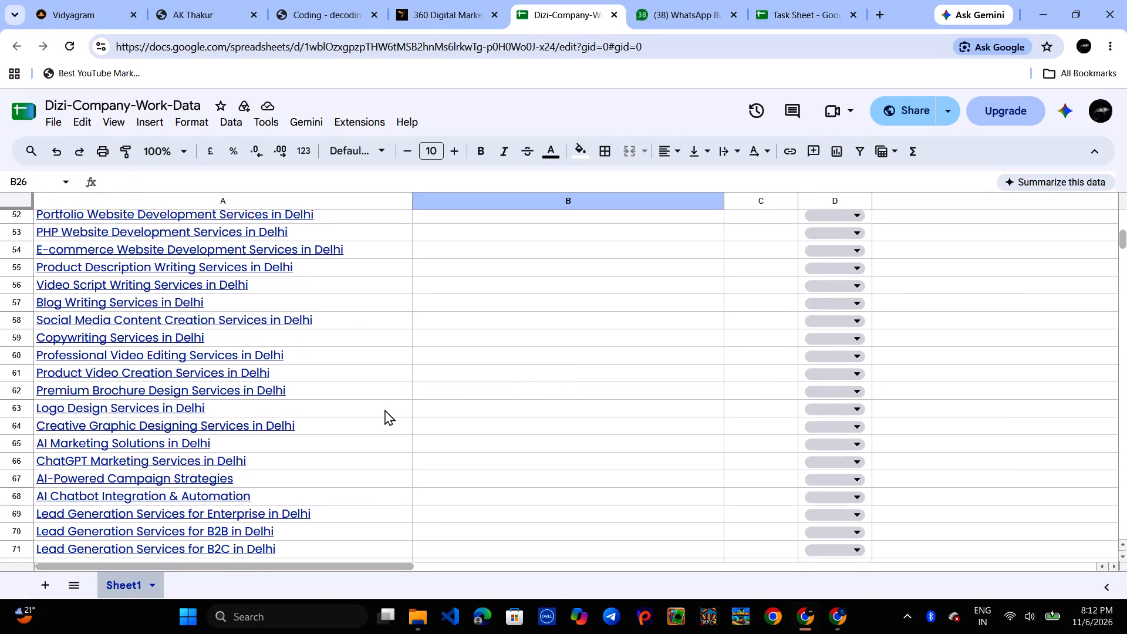
{"action": "scroll", "coordinate": [384, 409], "scroll_direction": "up", "scroll_amount": 2}
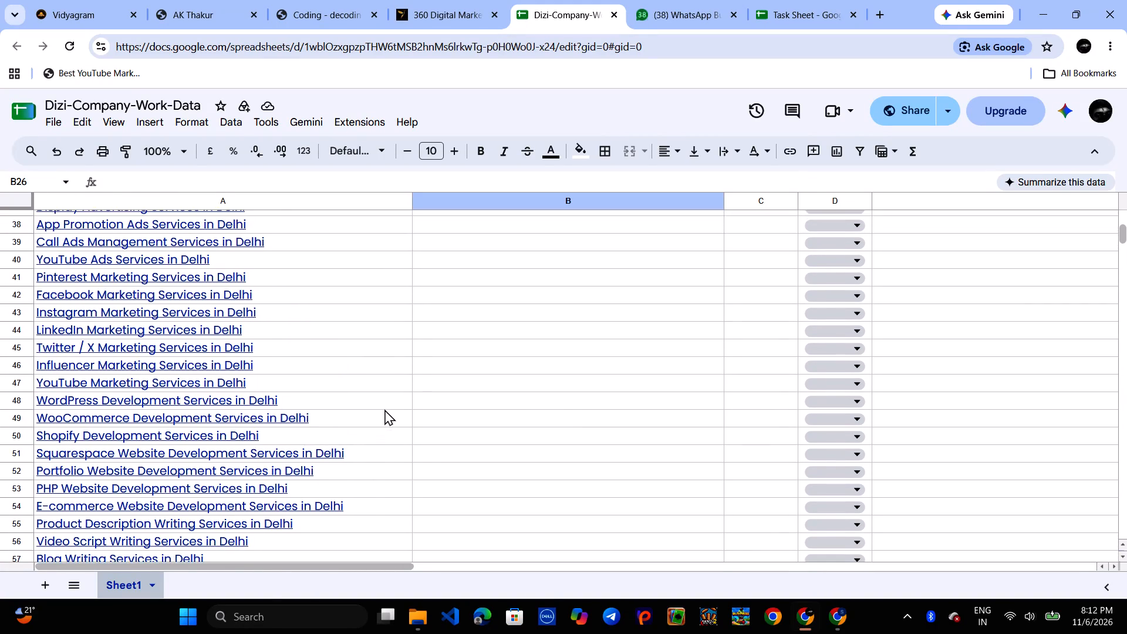
{"action": "scroll", "coordinate": [384, 409], "scroll_direction": "up", "scroll_amount": 4}
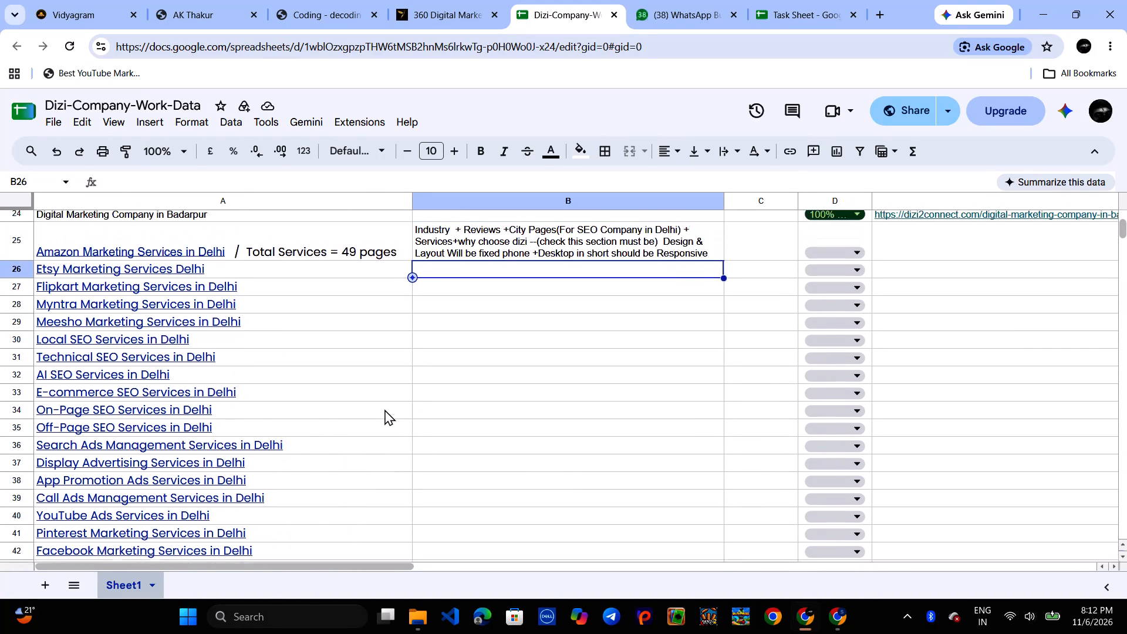
{"action": "scroll", "coordinate": [384, 409], "scroll_direction": "up", "scroll_amount": 1}
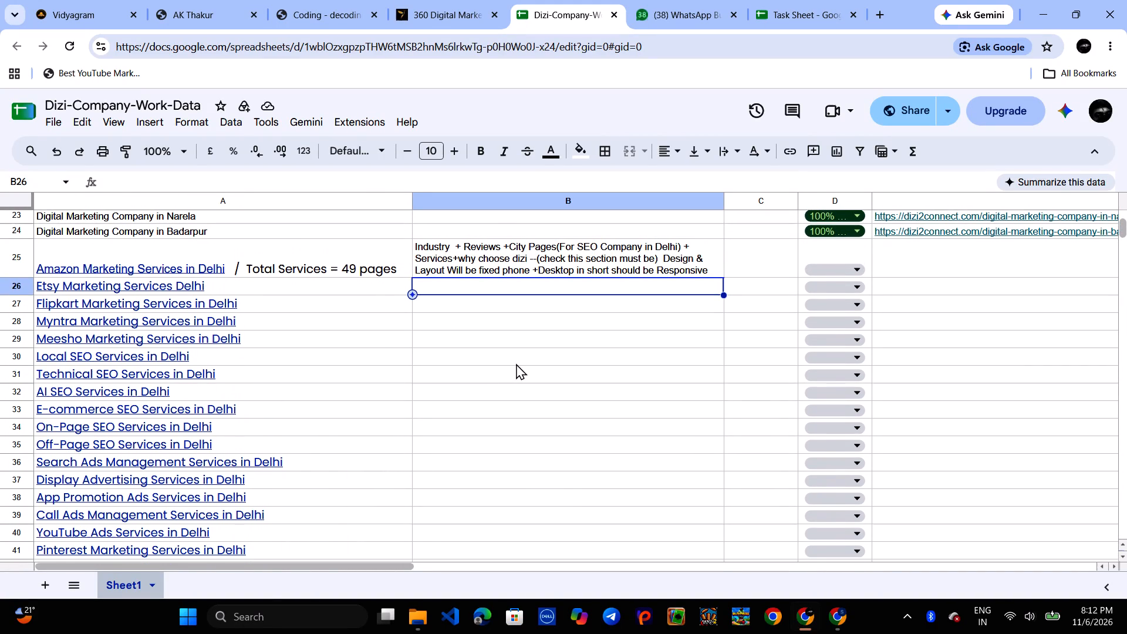
{"action": "left_click", "coordinate": [516, 363]}
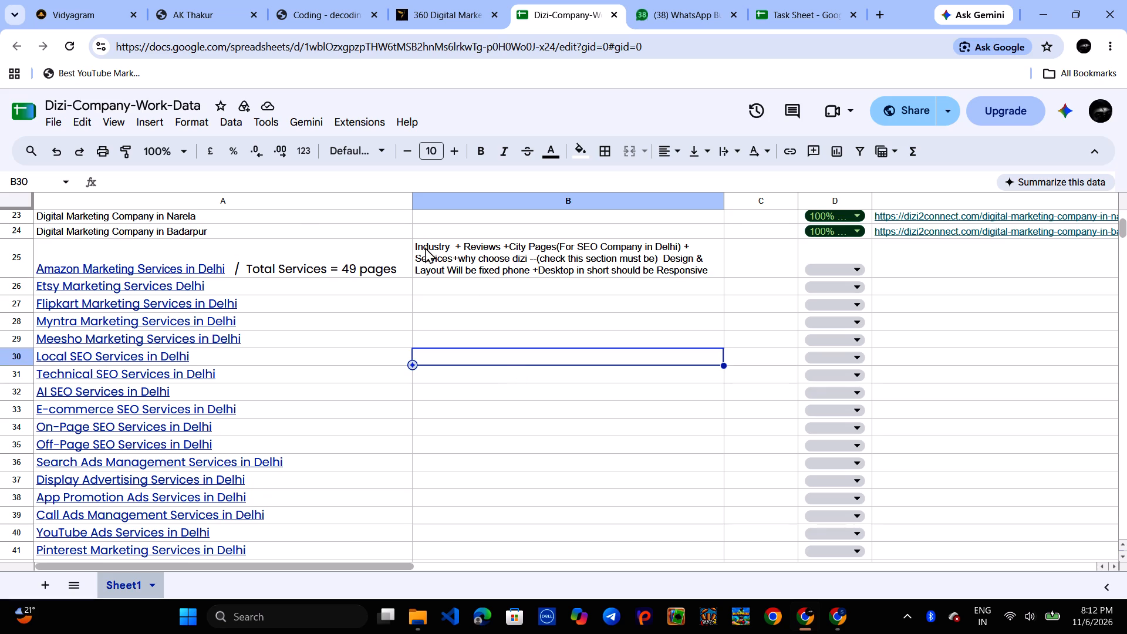
{"action": "left_click_drag", "start_coordinate": [414, 238], "coordinate": [515, 262]}
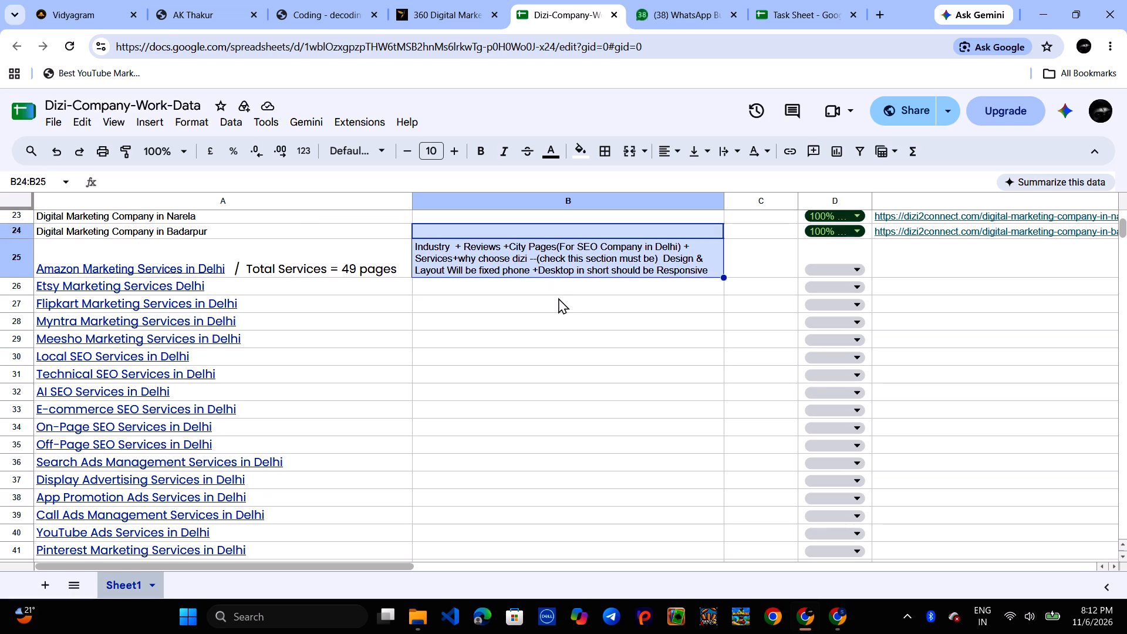
{"action": "left_click", "coordinate": [558, 298]}
{"action": "left_click", "coordinate": [718, 252]}
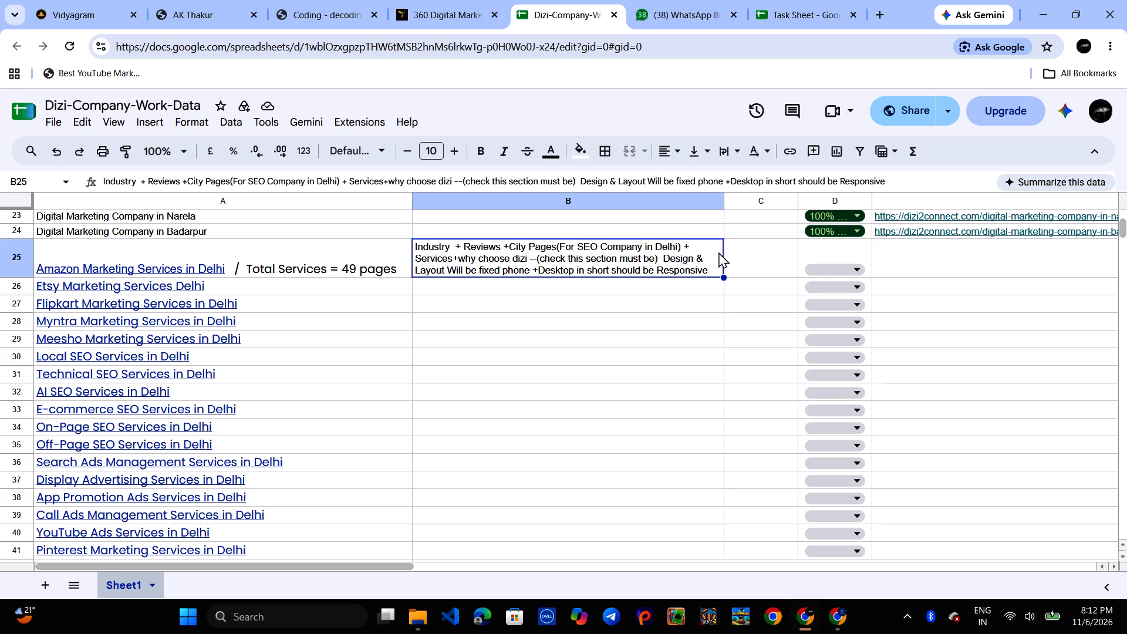
{"action": "left_click", "coordinate": [580, 157]}
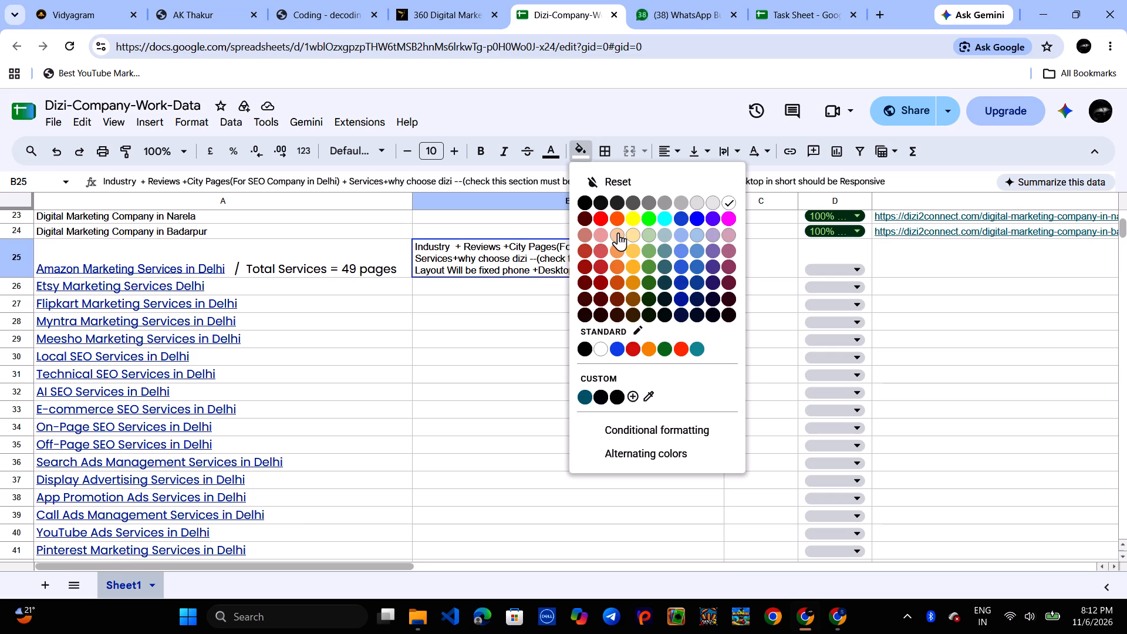
{"action": "left_click", "coordinate": [629, 234]}
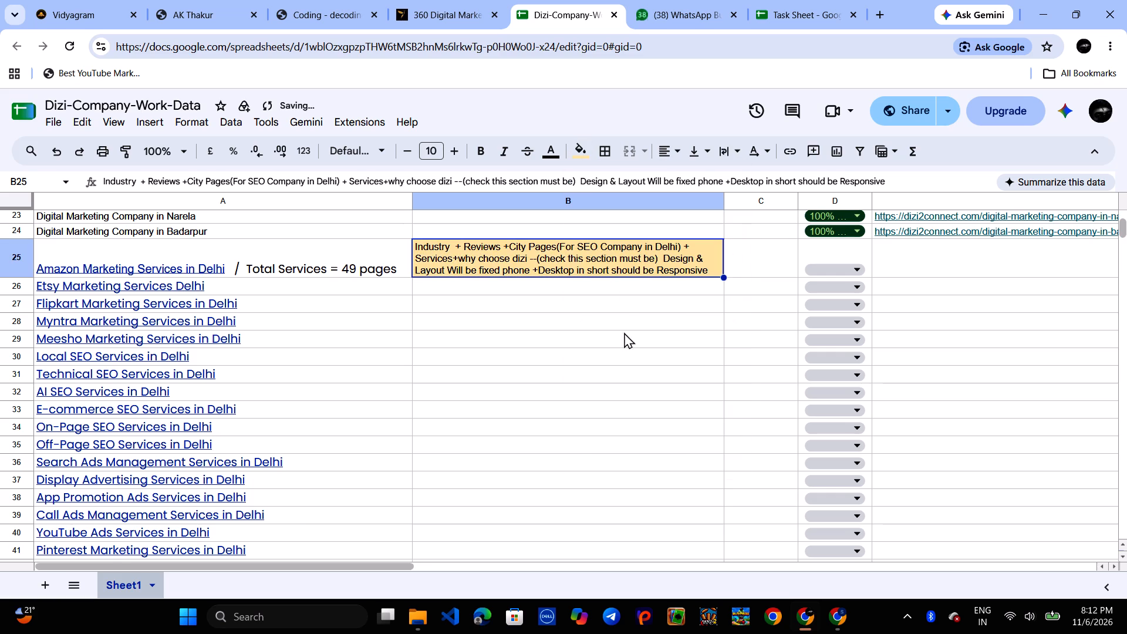
{"action": "left_click", "coordinate": [475, 153]}
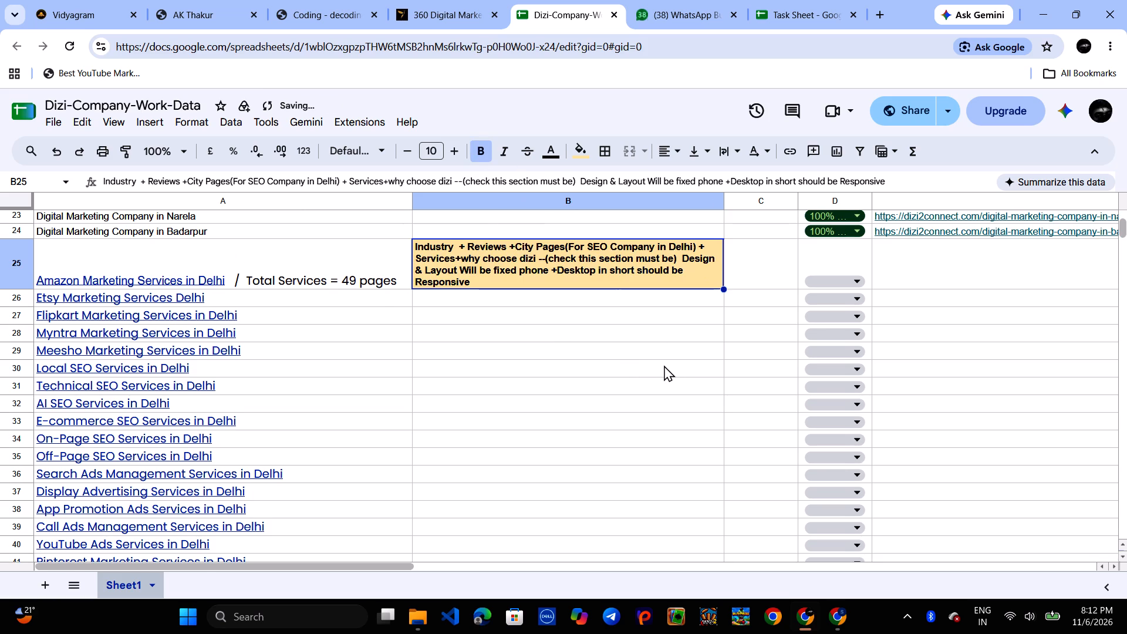
{"action": "left_click", "coordinate": [664, 365]}
{"action": "left_click", "coordinate": [485, 477]}
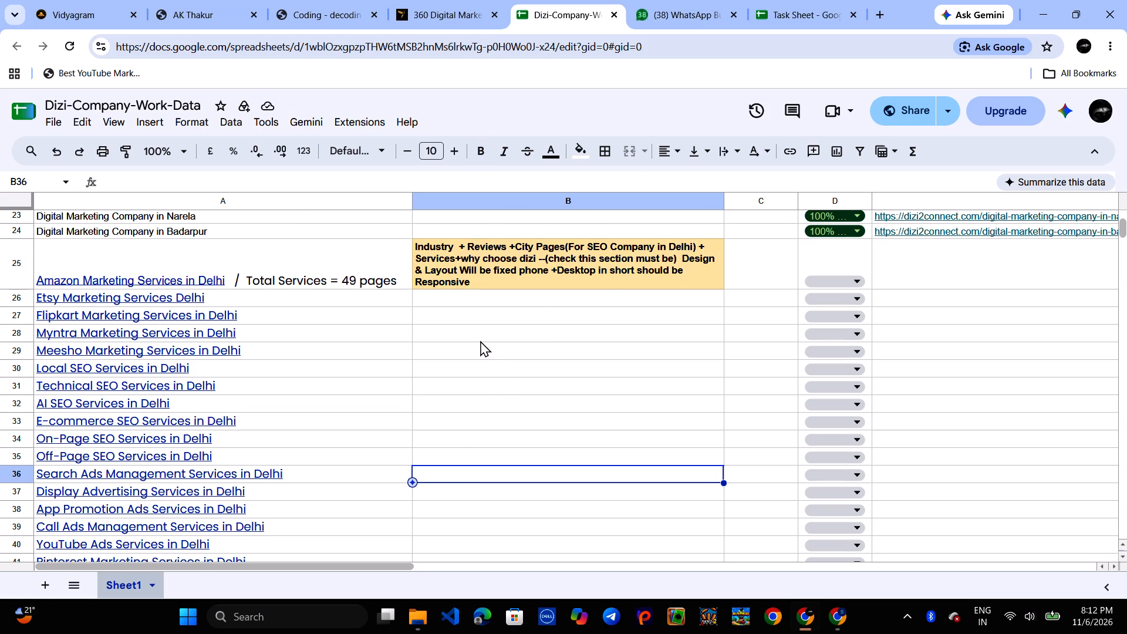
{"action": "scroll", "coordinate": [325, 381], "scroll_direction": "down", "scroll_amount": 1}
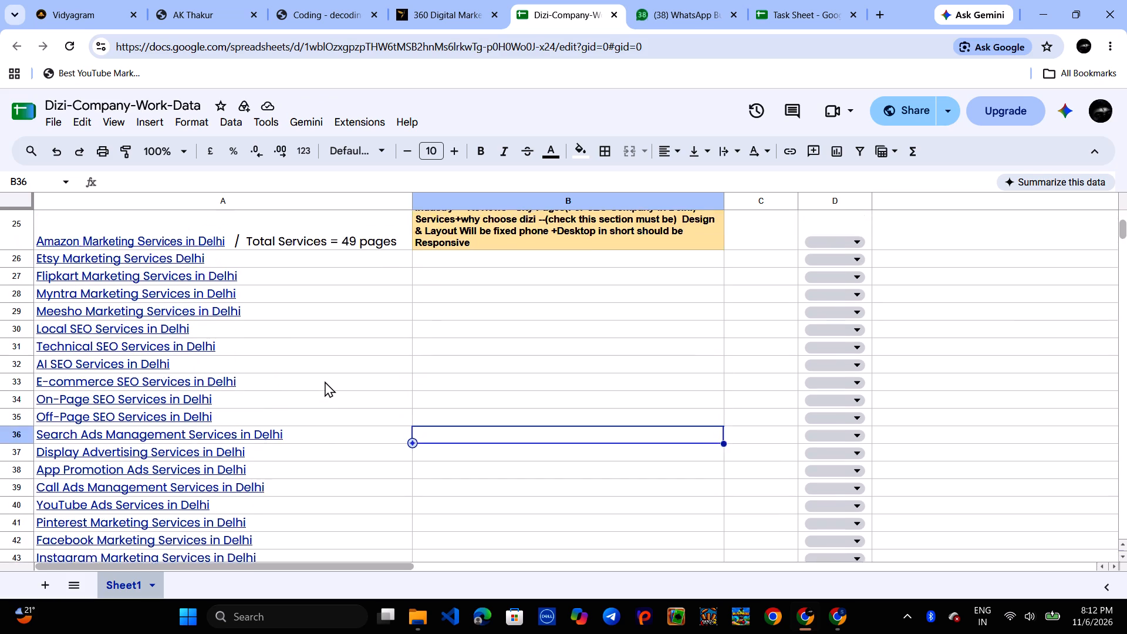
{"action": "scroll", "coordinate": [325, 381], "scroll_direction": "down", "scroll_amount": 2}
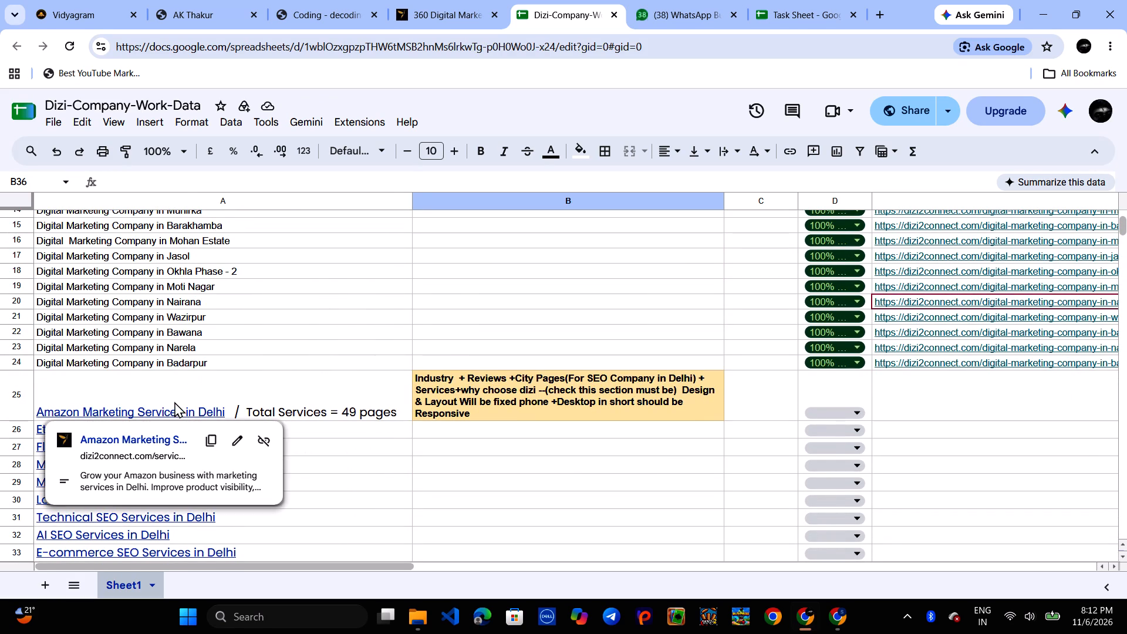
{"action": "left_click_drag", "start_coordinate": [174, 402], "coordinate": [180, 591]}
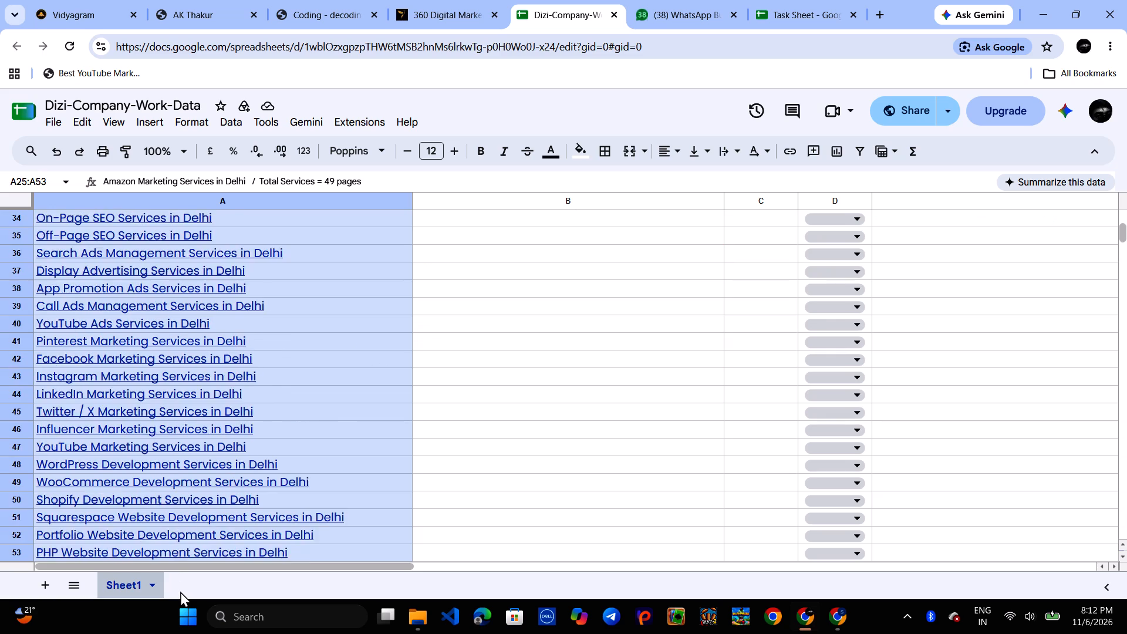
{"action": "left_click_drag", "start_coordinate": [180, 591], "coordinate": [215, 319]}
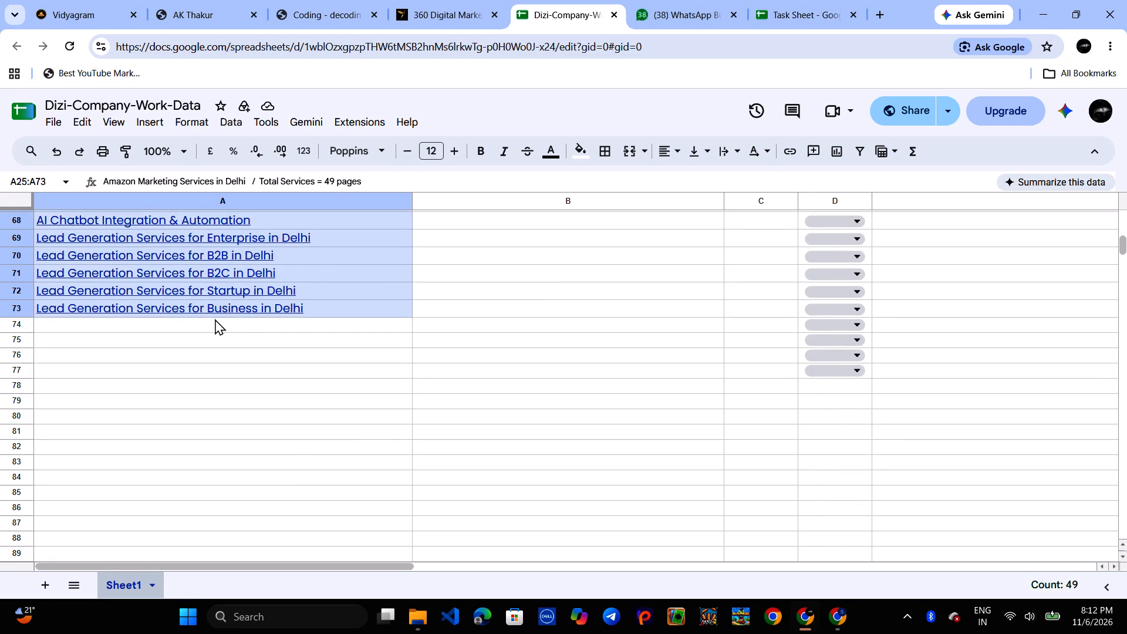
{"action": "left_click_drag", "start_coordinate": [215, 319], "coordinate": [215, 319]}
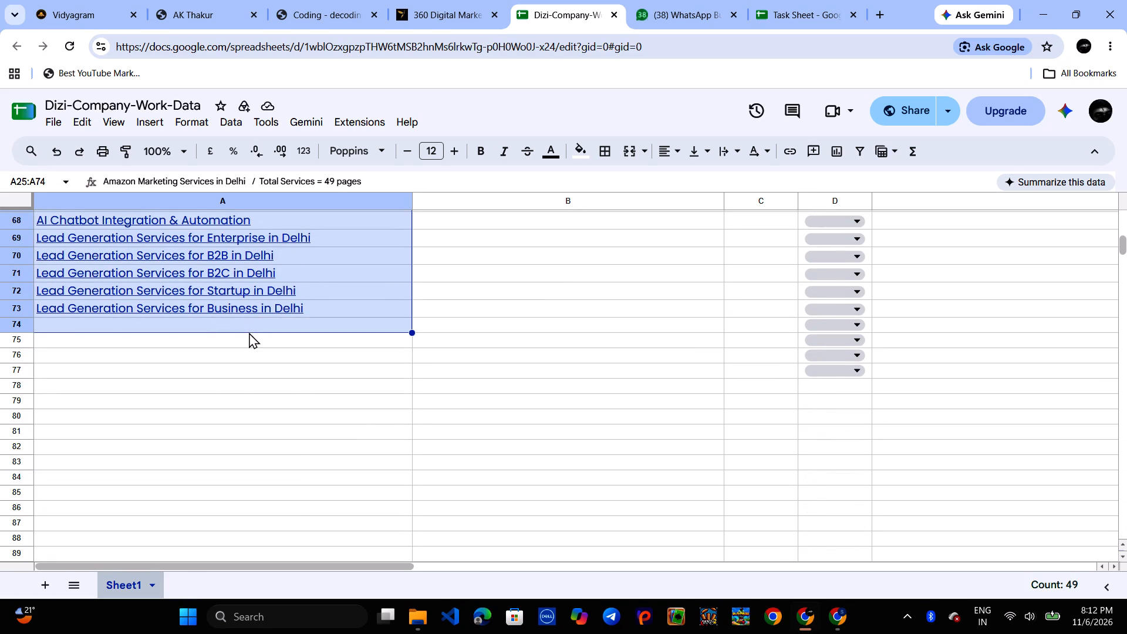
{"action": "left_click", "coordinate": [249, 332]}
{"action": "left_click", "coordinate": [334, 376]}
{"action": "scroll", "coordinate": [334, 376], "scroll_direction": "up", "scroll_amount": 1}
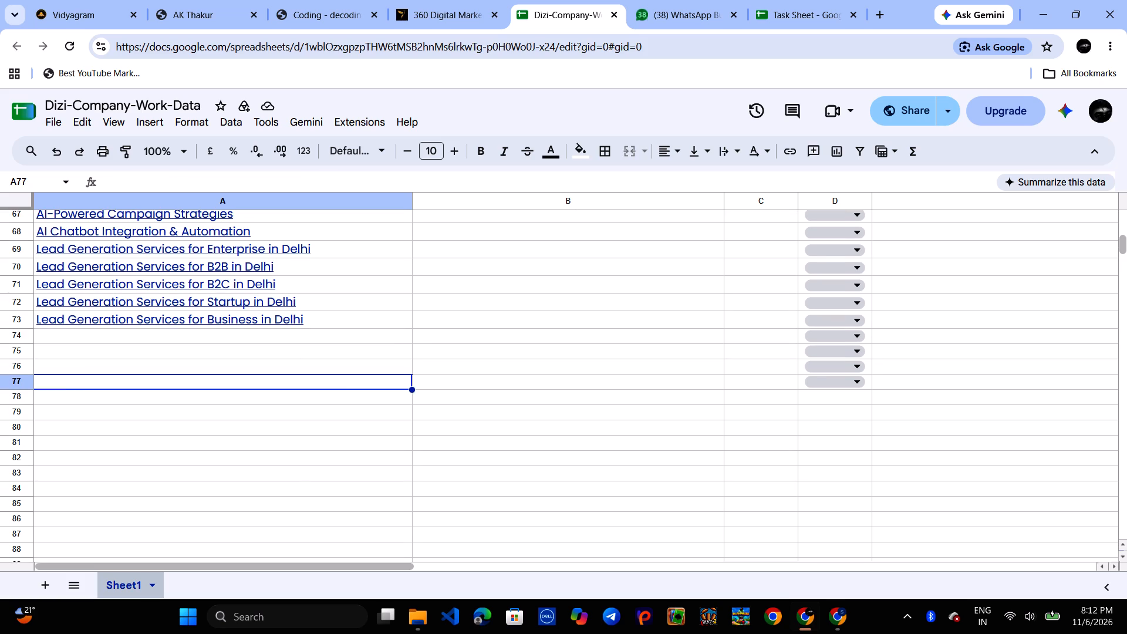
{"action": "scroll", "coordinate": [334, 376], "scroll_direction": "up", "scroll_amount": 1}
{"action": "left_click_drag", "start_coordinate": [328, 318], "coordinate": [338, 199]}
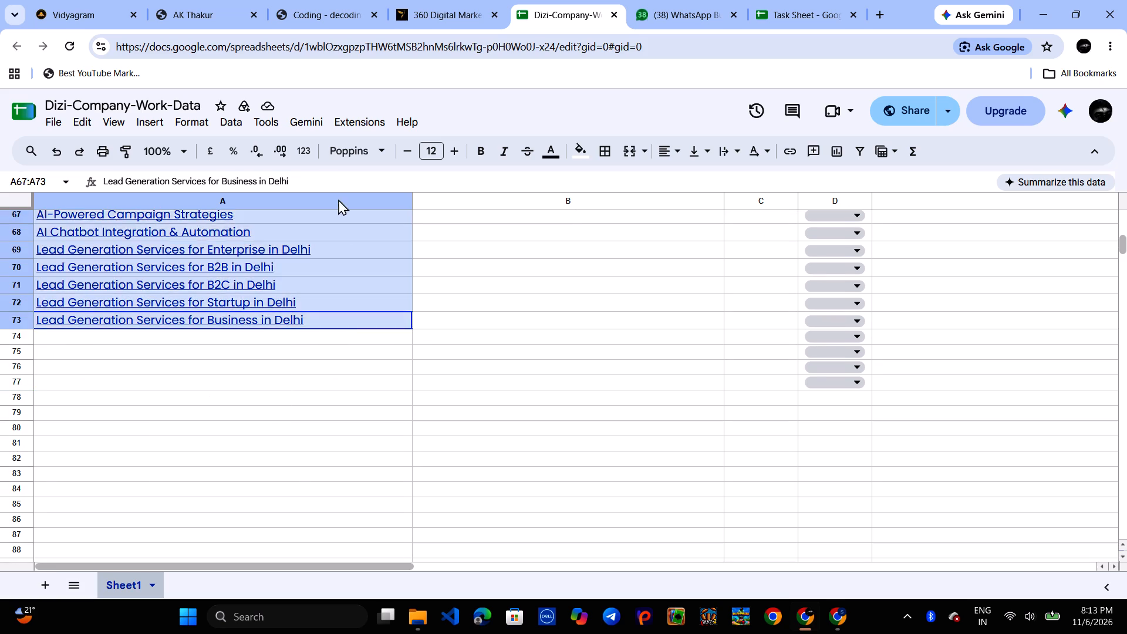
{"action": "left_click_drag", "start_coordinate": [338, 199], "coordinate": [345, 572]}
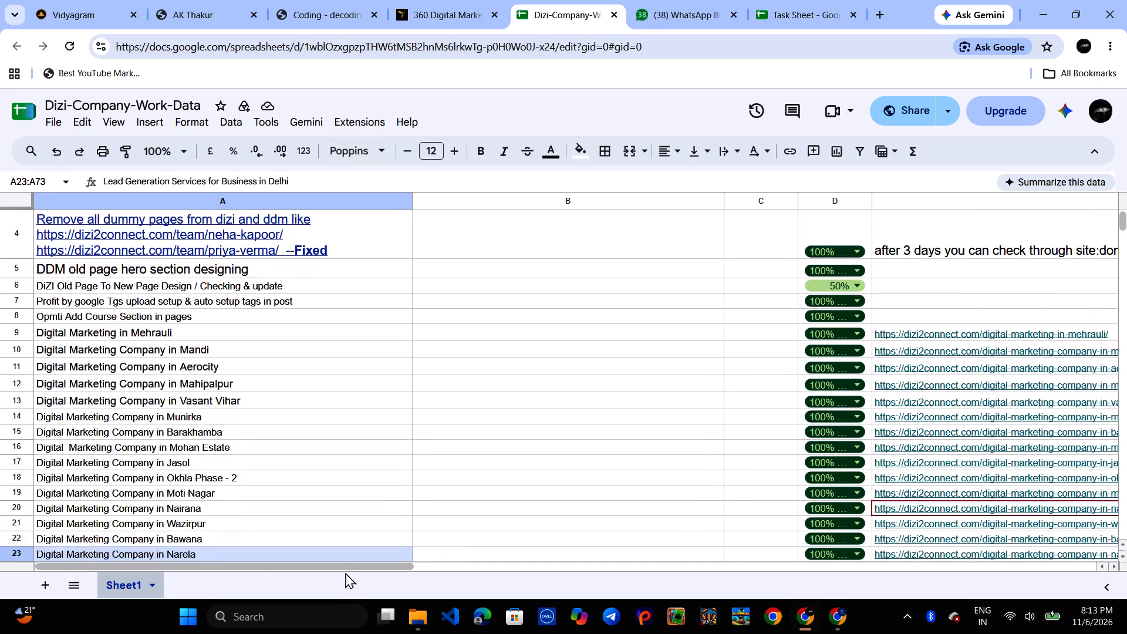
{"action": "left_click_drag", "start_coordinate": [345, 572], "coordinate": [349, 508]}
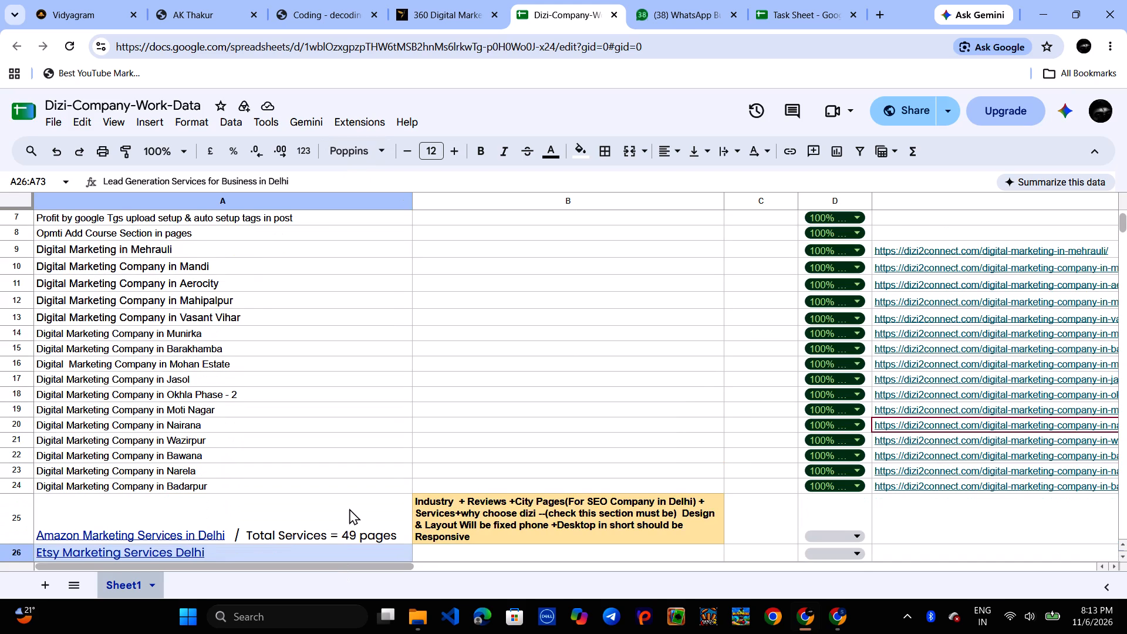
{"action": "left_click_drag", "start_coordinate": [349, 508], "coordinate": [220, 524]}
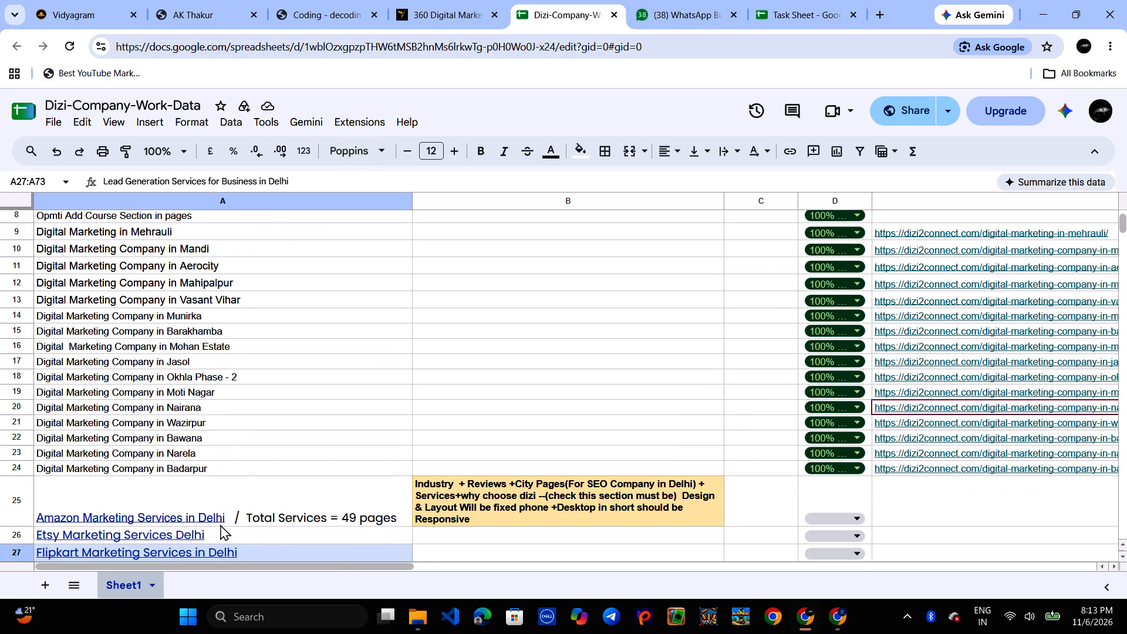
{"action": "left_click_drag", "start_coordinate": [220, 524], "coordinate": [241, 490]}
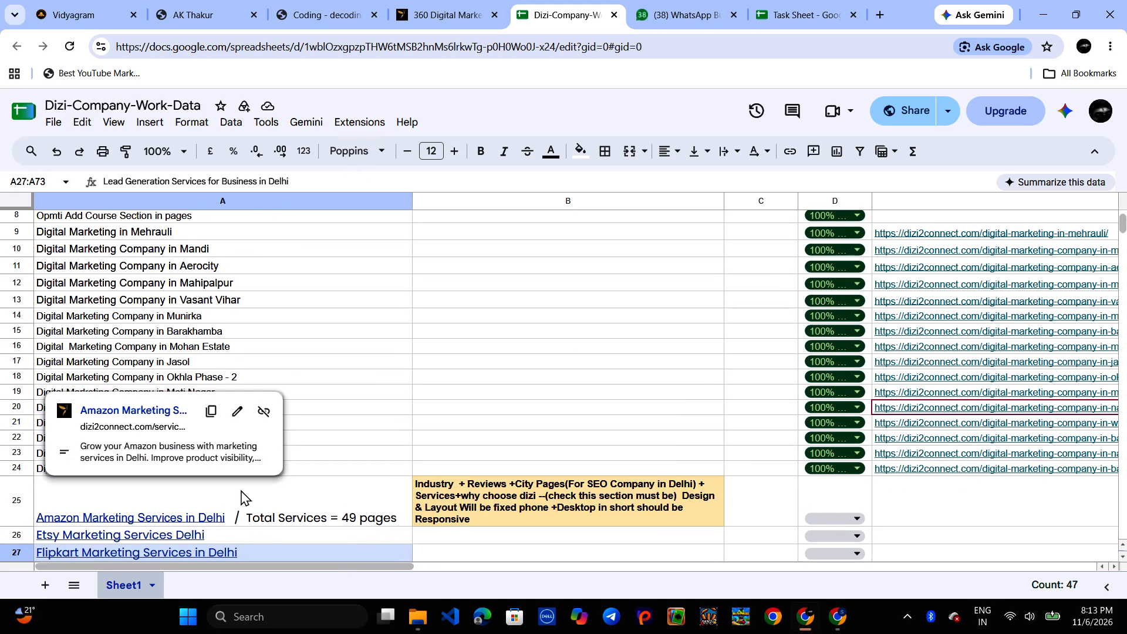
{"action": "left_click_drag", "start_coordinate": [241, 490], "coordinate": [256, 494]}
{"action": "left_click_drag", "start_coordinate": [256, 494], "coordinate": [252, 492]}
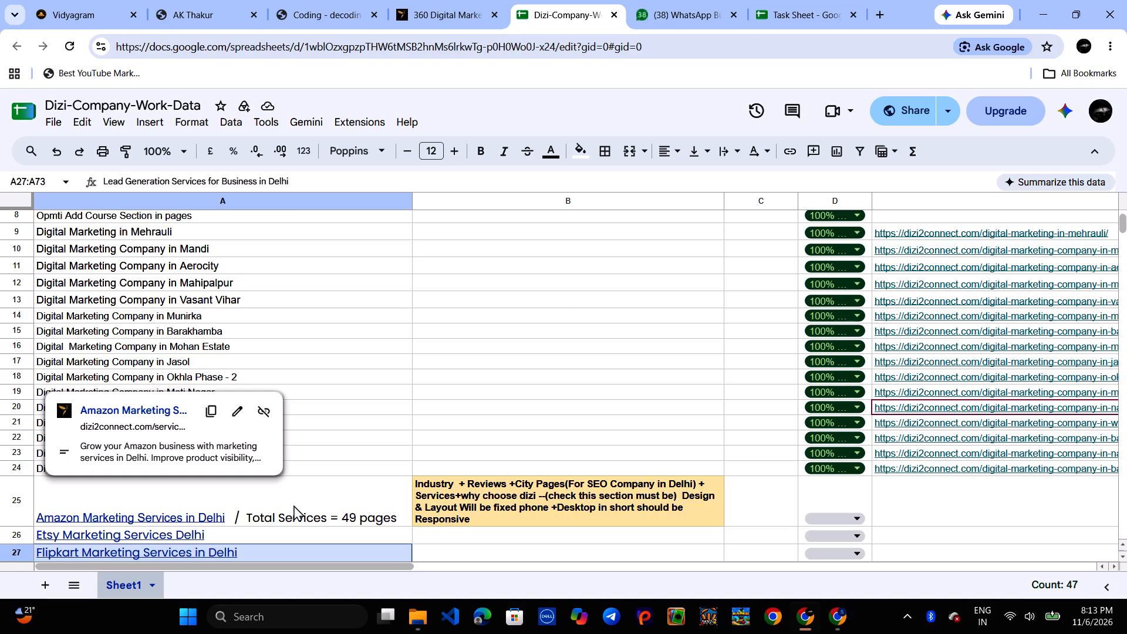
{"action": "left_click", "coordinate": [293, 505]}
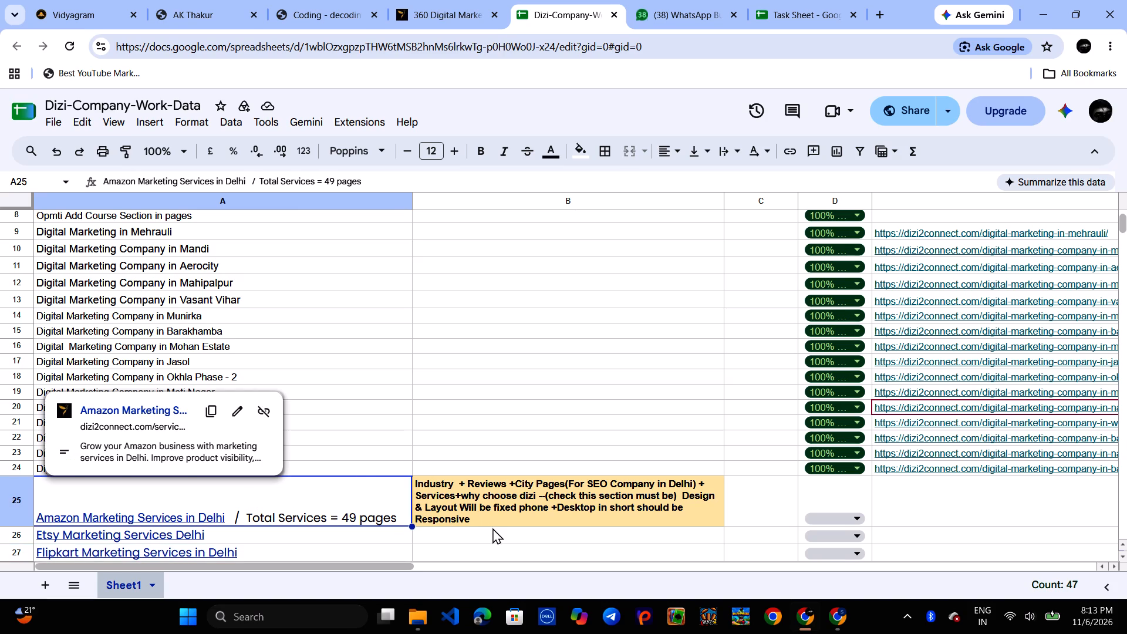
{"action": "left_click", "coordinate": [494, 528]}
Move the services list in A25:A73 down one row so it starts at A26.
{"action": "left_click_drag", "start_coordinate": [300, 503], "coordinate": [309, 578]}
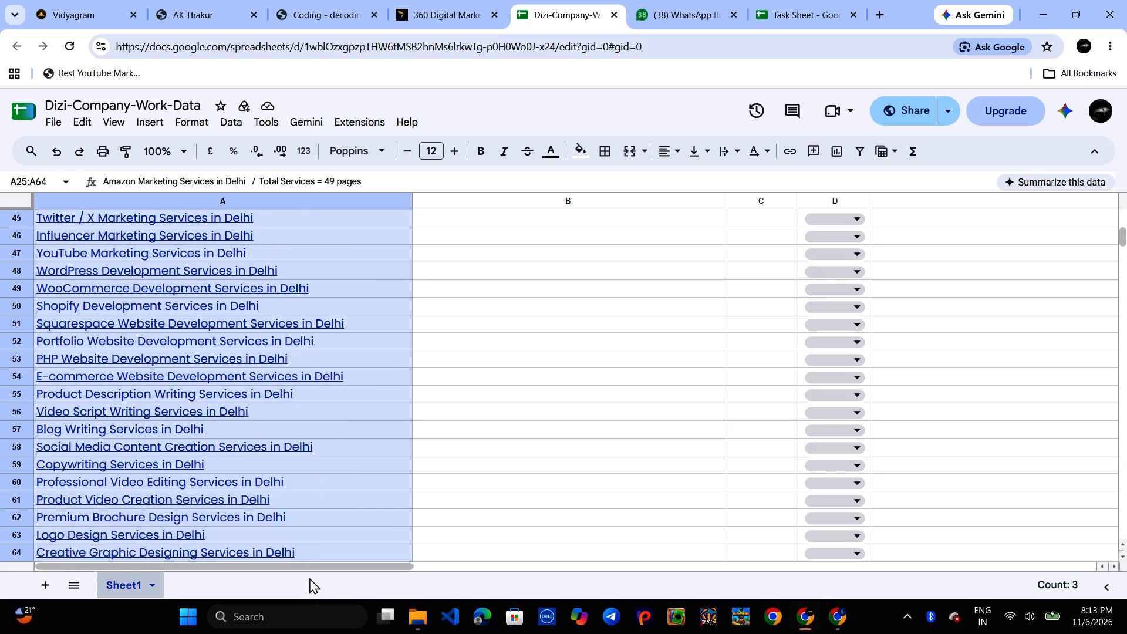
{"action": "left_click_drag", "start_coordinate": [309, 578], "coordinate": [310, 472]}
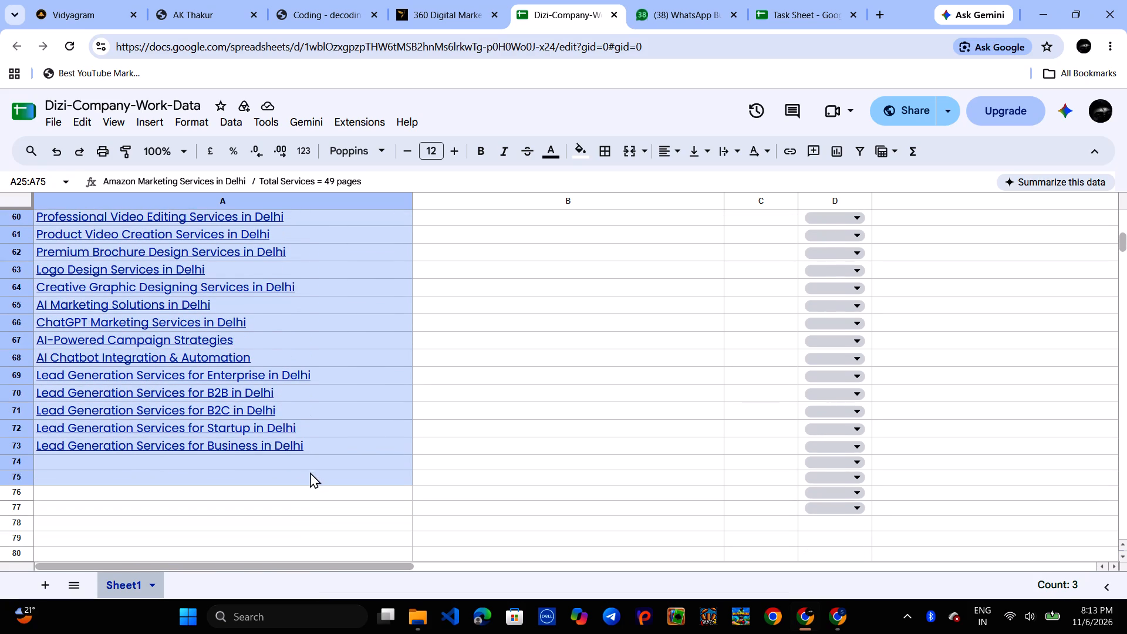
{"action": "left_click_drag", "start_coordinate": [310, 472], "coordinate": [314, 451]}
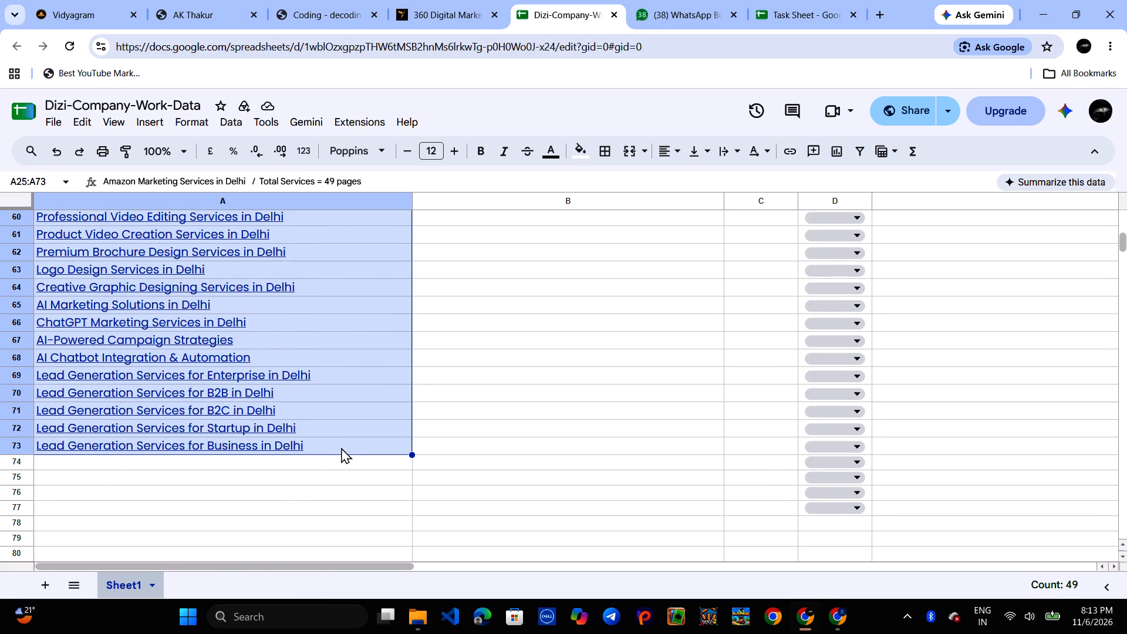
{"action": "left_click_drag", "start_coordinate": [346, 454], "coordinate": [346, 464]}
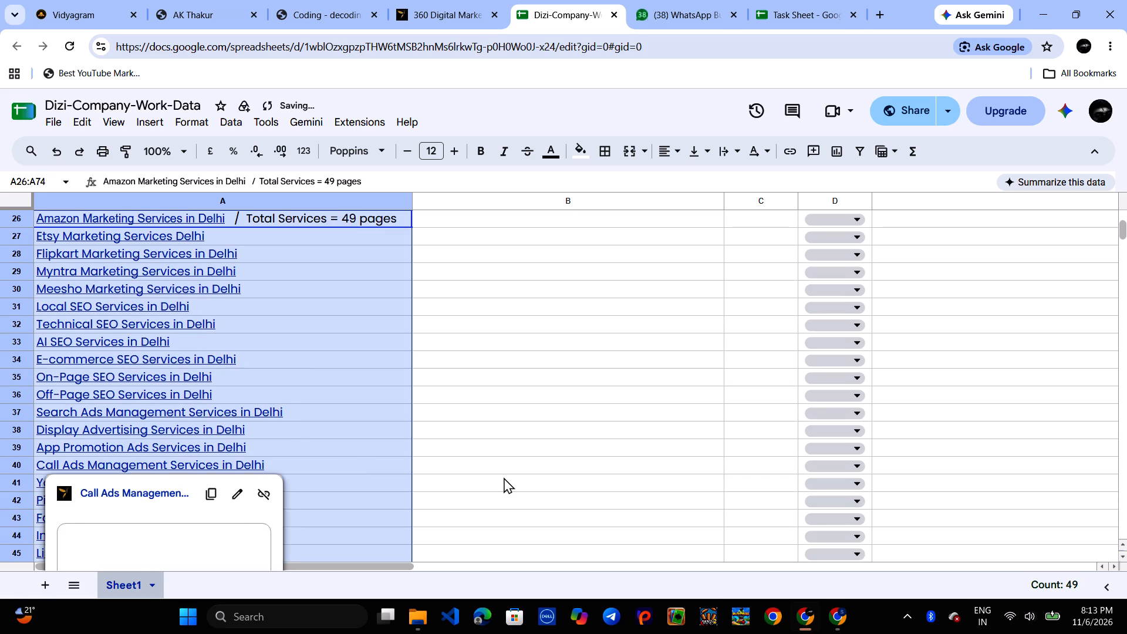
{"action": "left_click", "coordinate": [504, 477]}
Delete the empty status dropdown from cell D25 beside the highlighted requirements note.
{"action": "scroll", "coordinate": [504, 477], "scroll_direction": "up", "scroll_amount": 3}
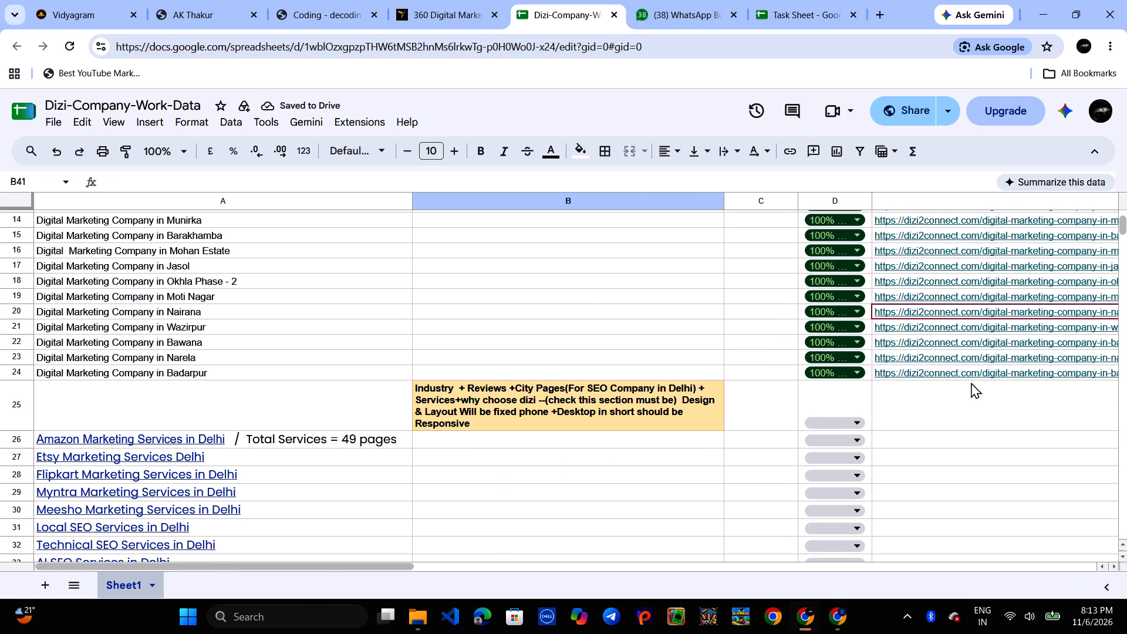
{"action": "left_click", "coordinate": [851, 413]}
{"action": "key", "text": "BackSpace"}
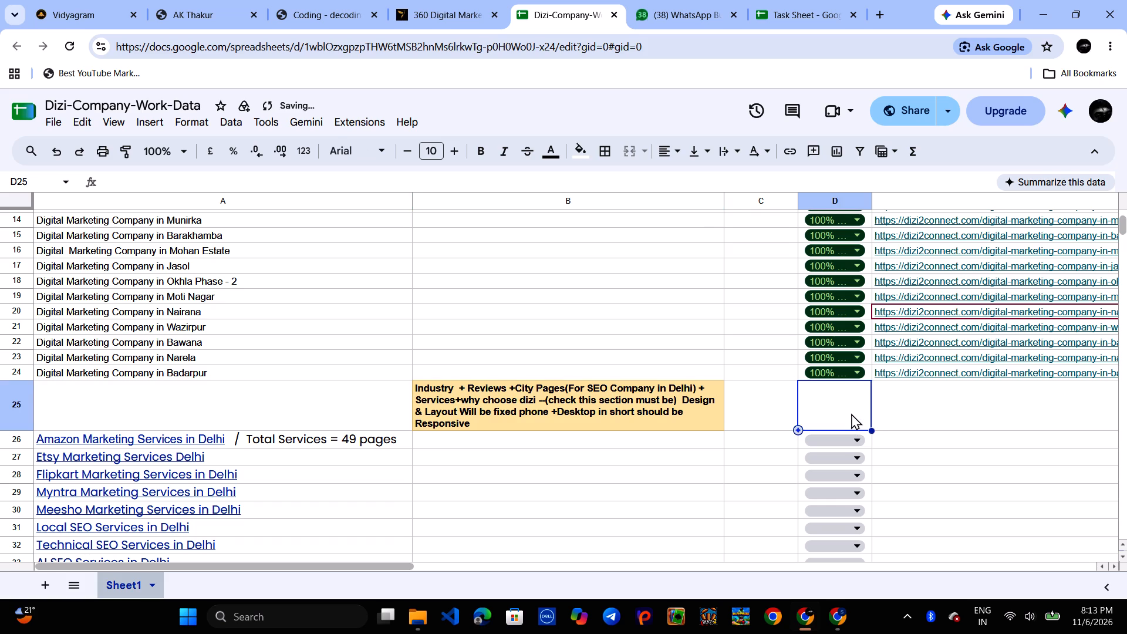
{"action": "left_click", "coordinate": [645, 536]}
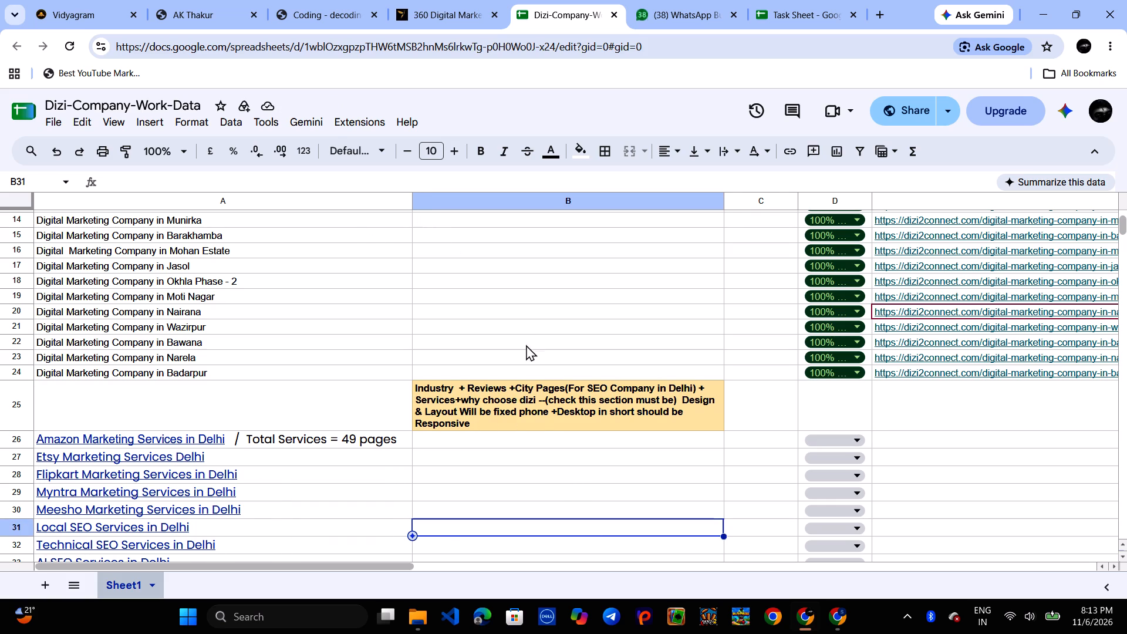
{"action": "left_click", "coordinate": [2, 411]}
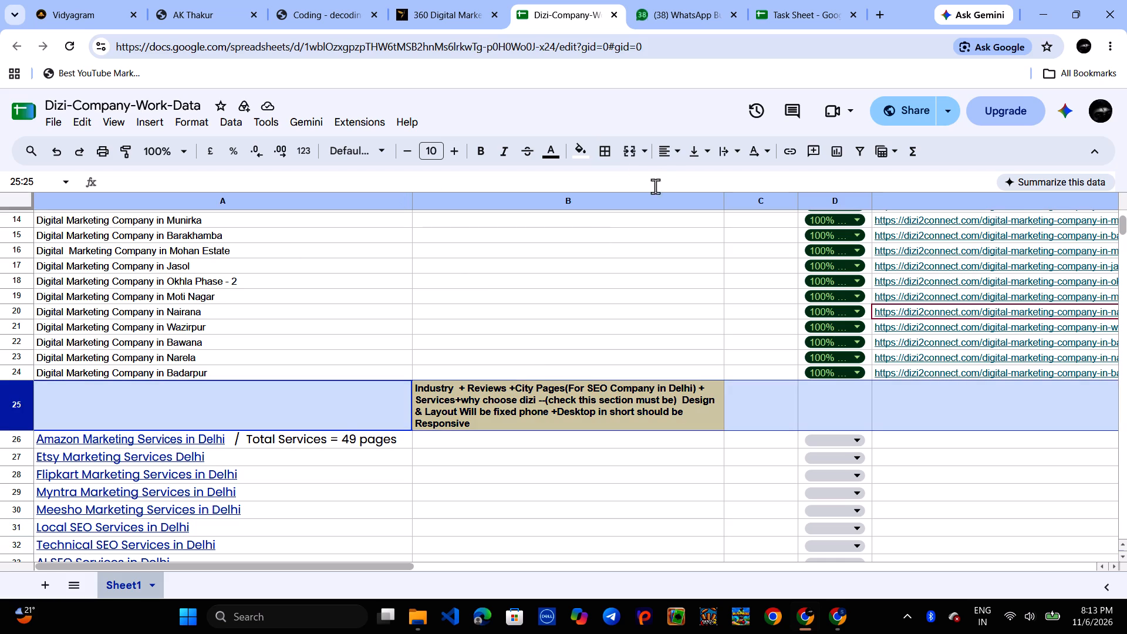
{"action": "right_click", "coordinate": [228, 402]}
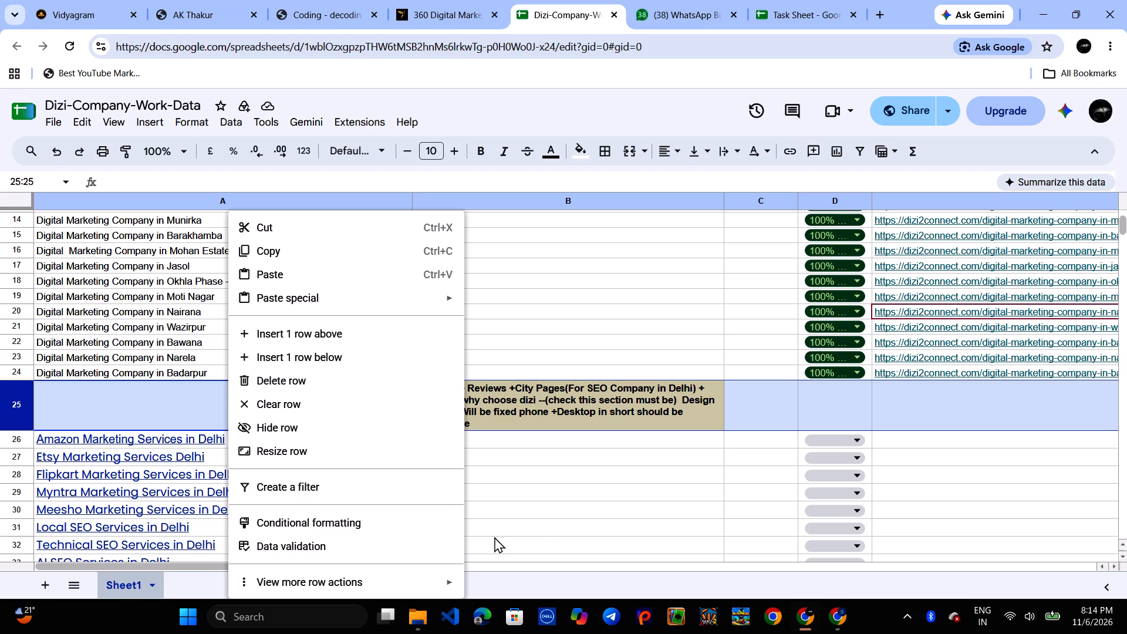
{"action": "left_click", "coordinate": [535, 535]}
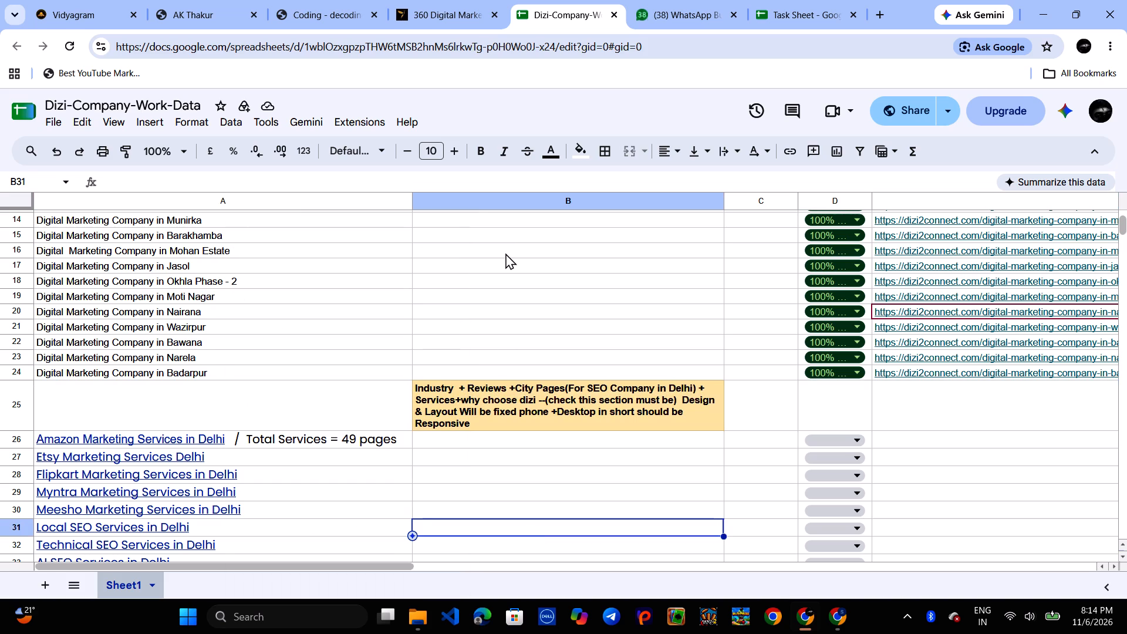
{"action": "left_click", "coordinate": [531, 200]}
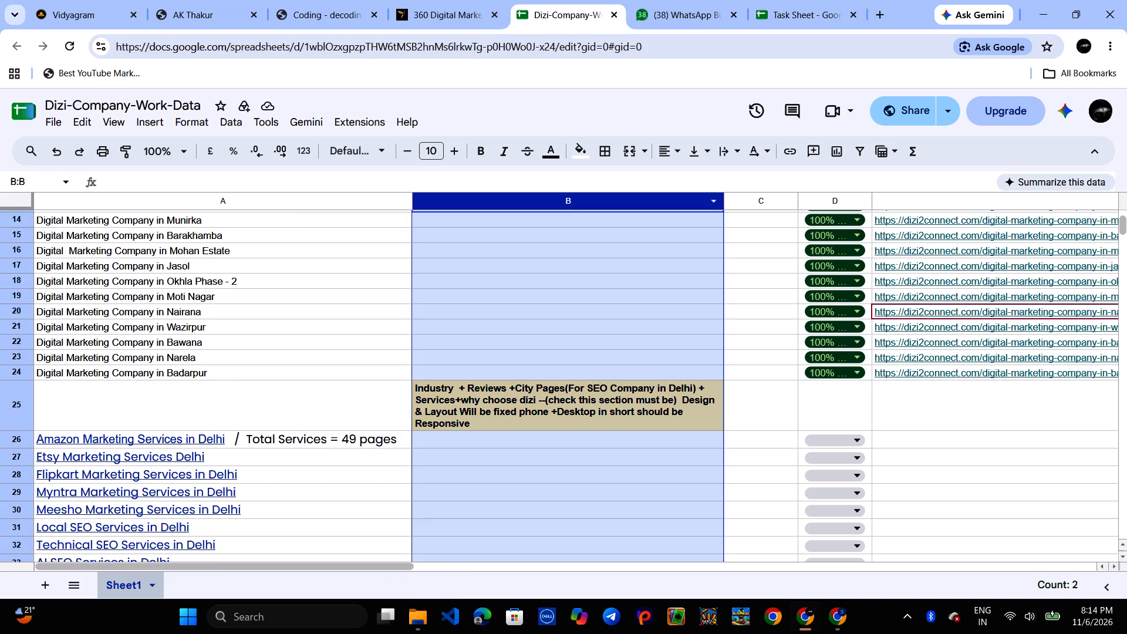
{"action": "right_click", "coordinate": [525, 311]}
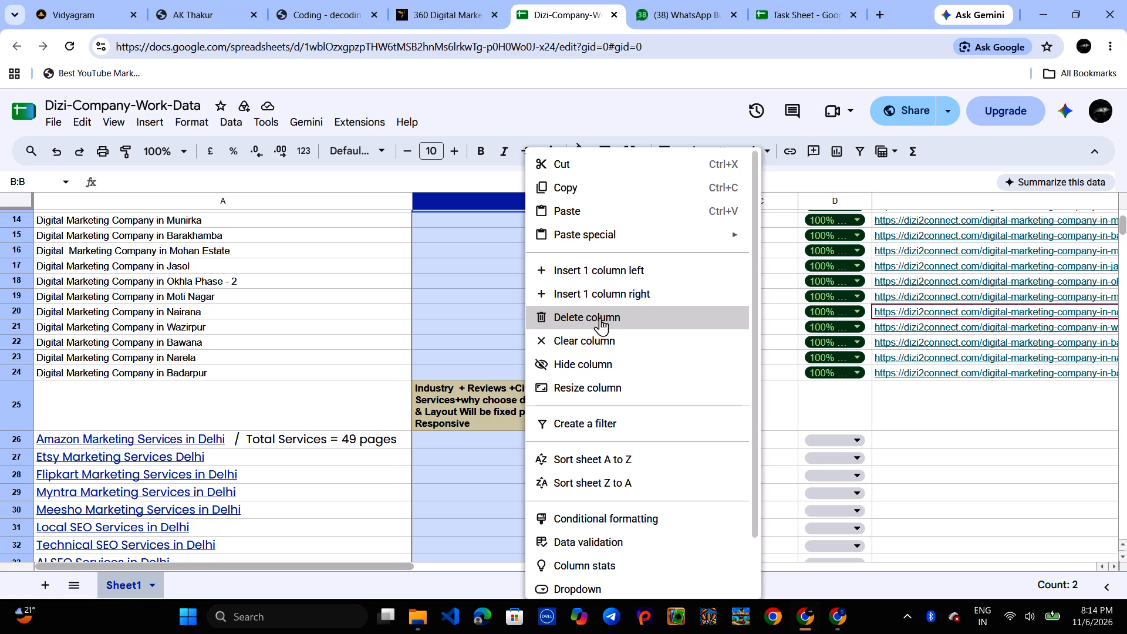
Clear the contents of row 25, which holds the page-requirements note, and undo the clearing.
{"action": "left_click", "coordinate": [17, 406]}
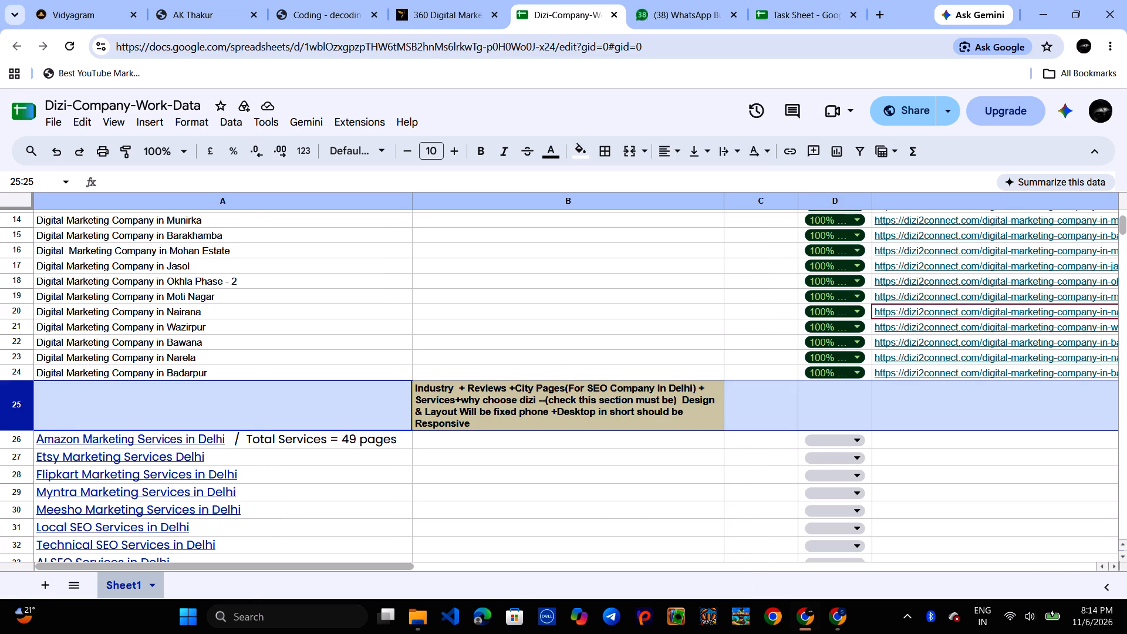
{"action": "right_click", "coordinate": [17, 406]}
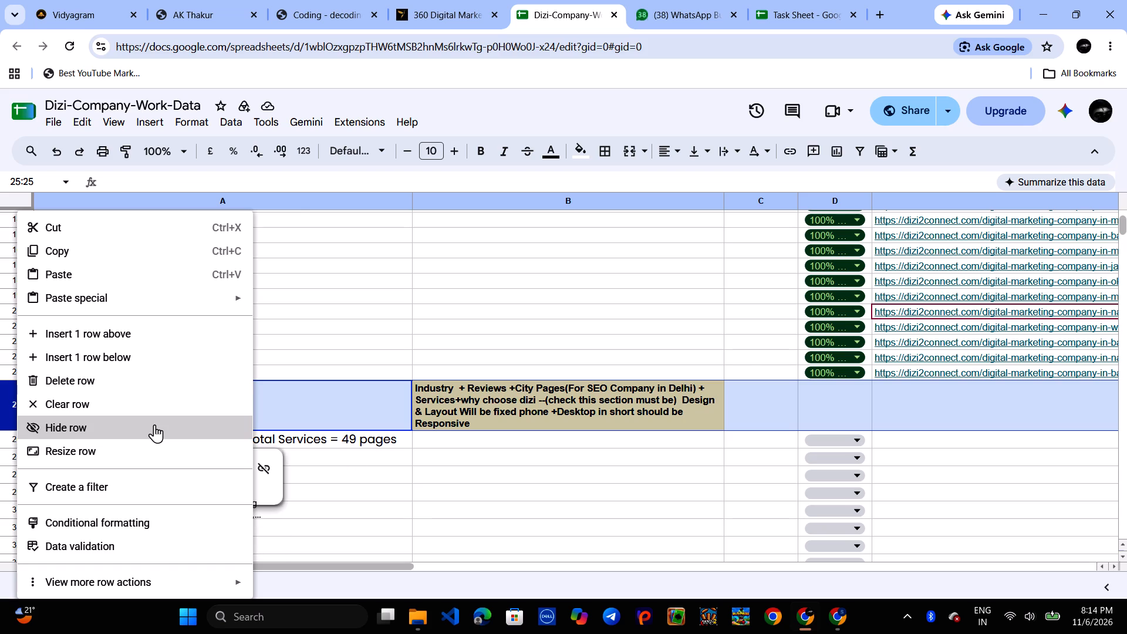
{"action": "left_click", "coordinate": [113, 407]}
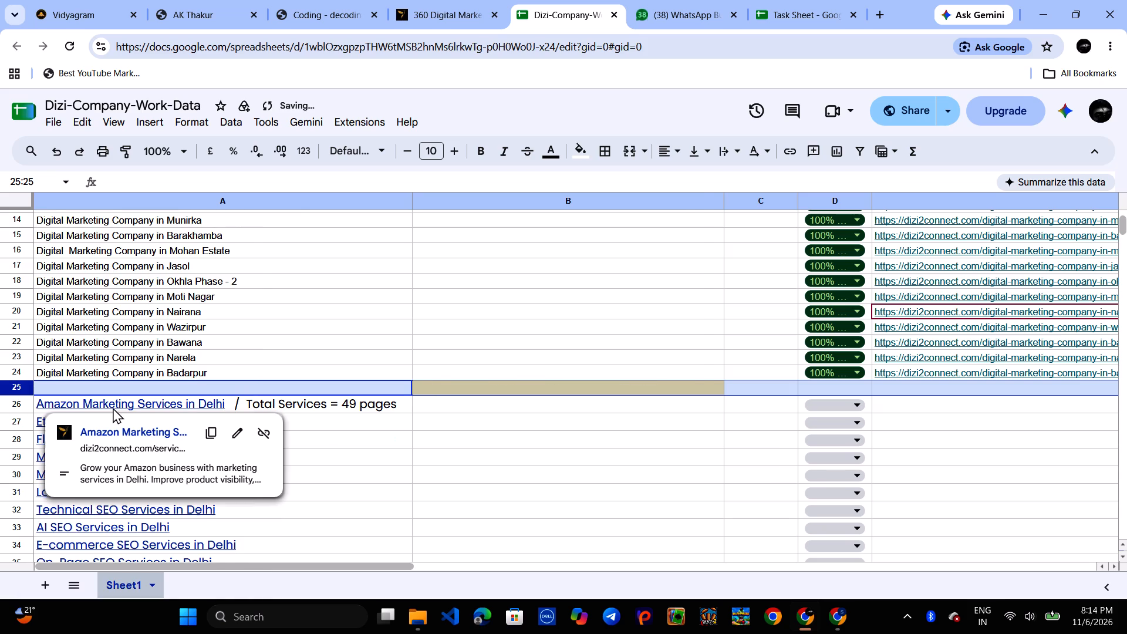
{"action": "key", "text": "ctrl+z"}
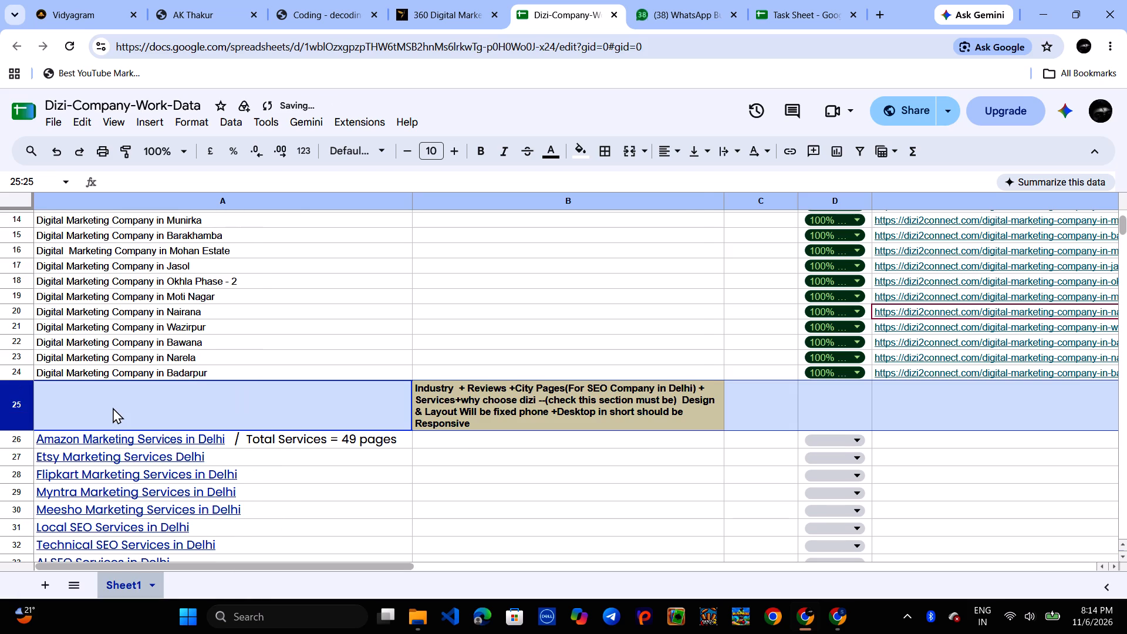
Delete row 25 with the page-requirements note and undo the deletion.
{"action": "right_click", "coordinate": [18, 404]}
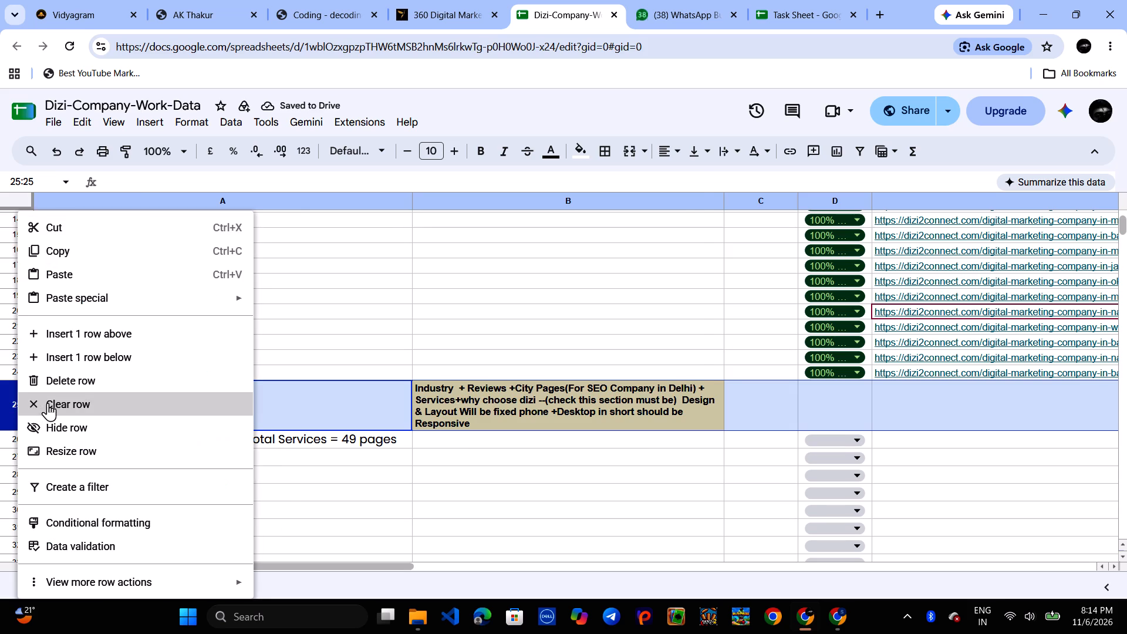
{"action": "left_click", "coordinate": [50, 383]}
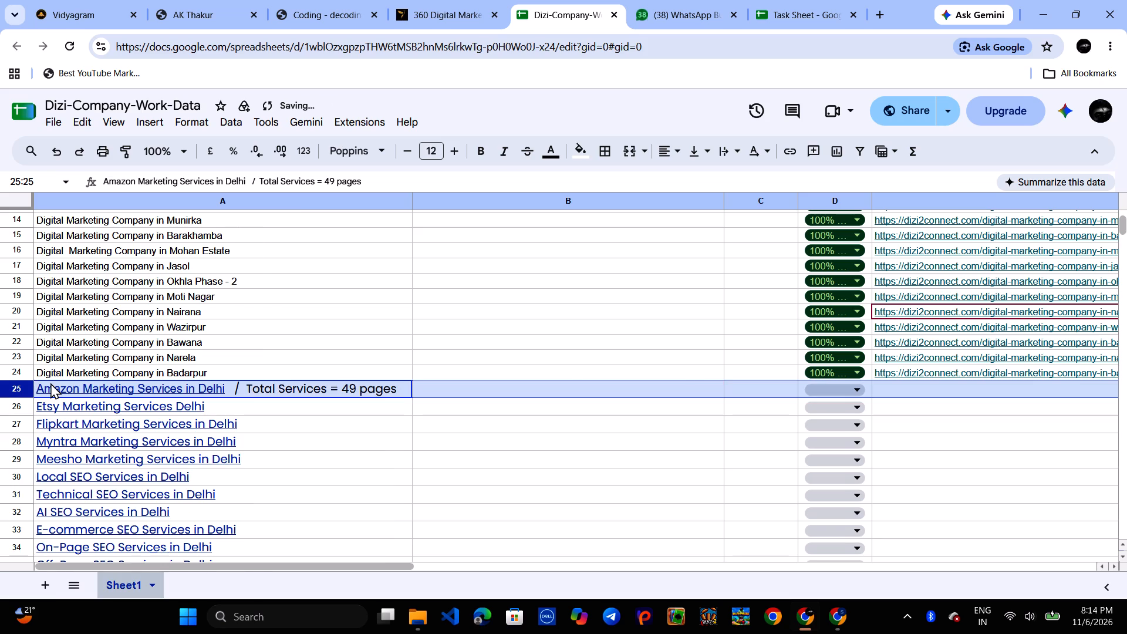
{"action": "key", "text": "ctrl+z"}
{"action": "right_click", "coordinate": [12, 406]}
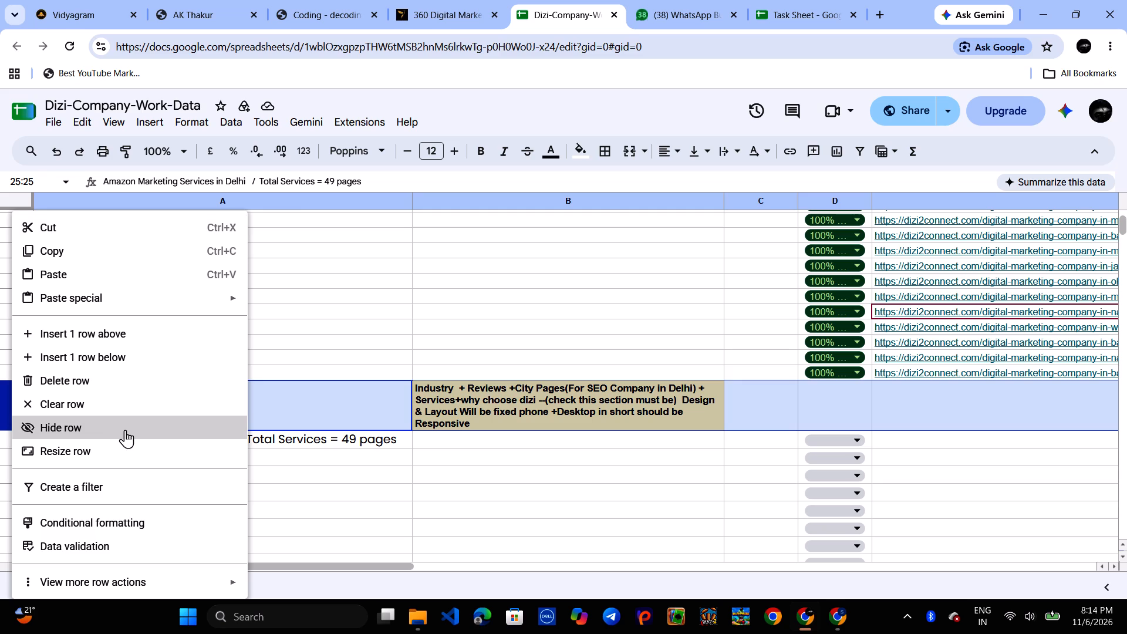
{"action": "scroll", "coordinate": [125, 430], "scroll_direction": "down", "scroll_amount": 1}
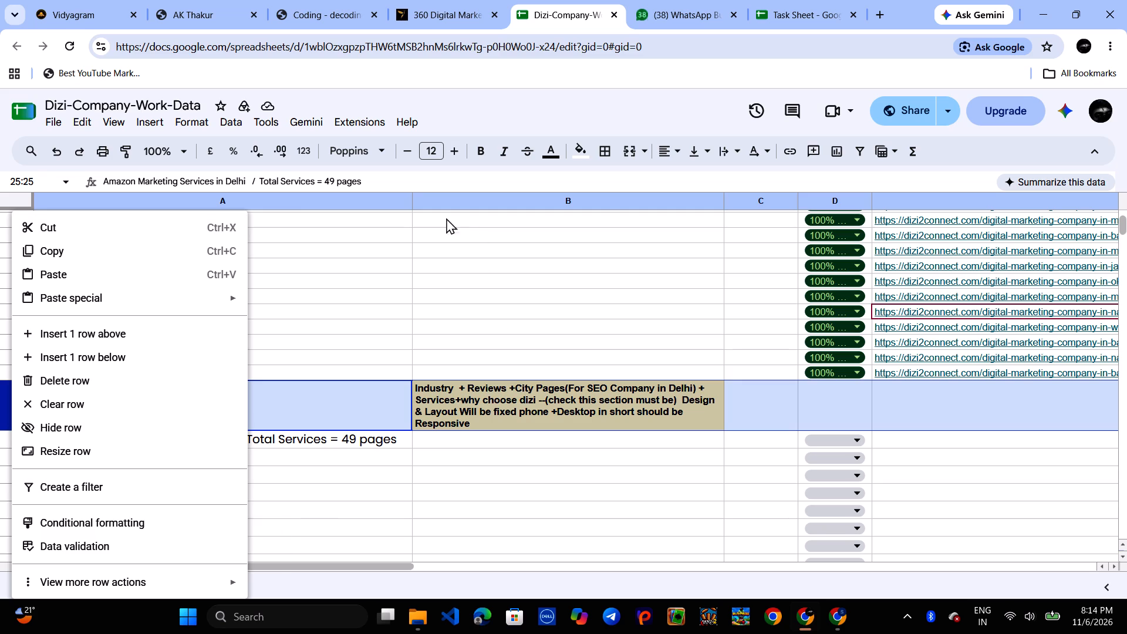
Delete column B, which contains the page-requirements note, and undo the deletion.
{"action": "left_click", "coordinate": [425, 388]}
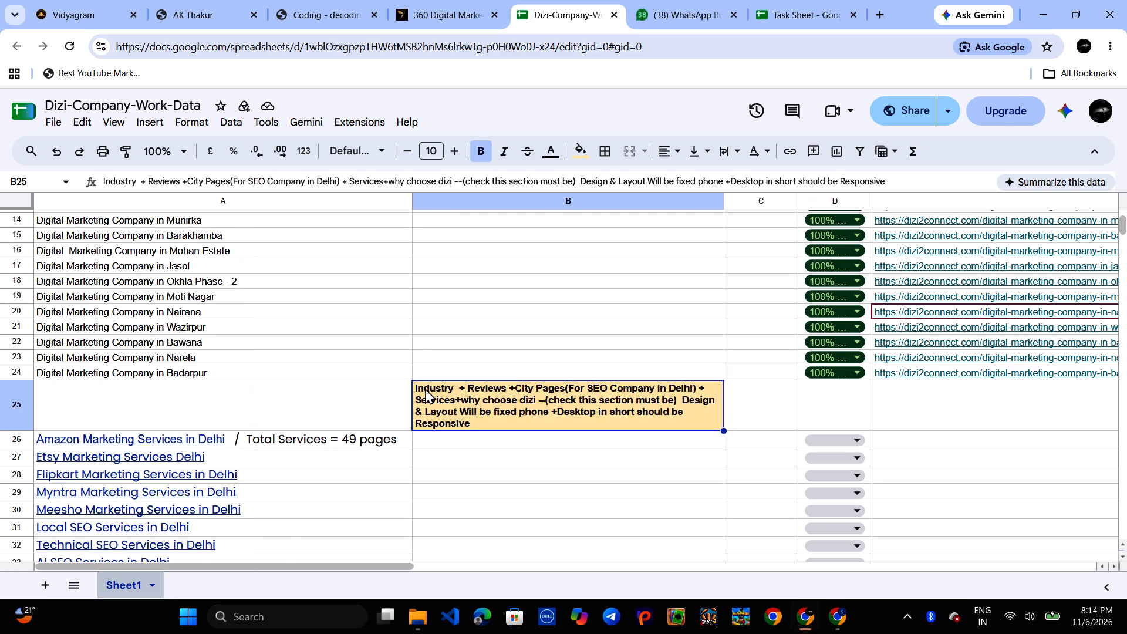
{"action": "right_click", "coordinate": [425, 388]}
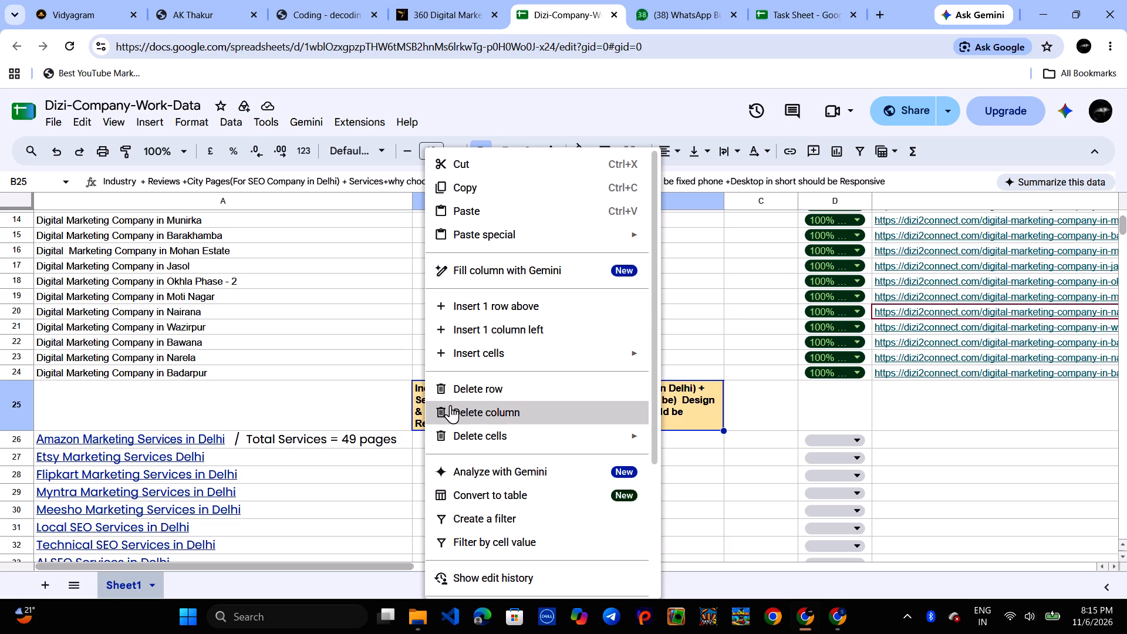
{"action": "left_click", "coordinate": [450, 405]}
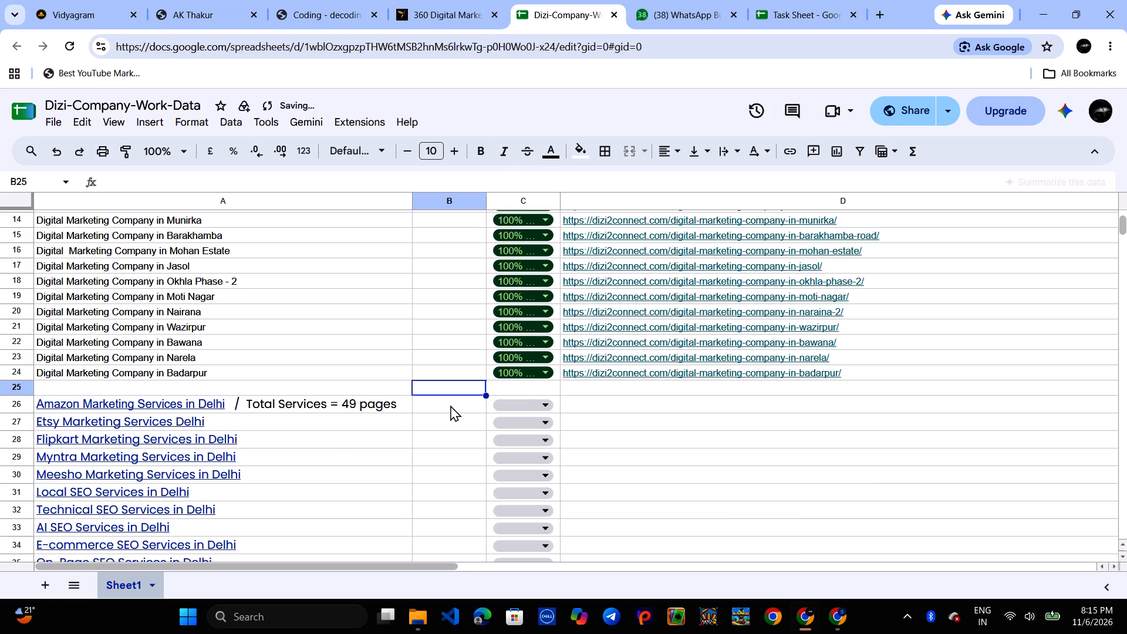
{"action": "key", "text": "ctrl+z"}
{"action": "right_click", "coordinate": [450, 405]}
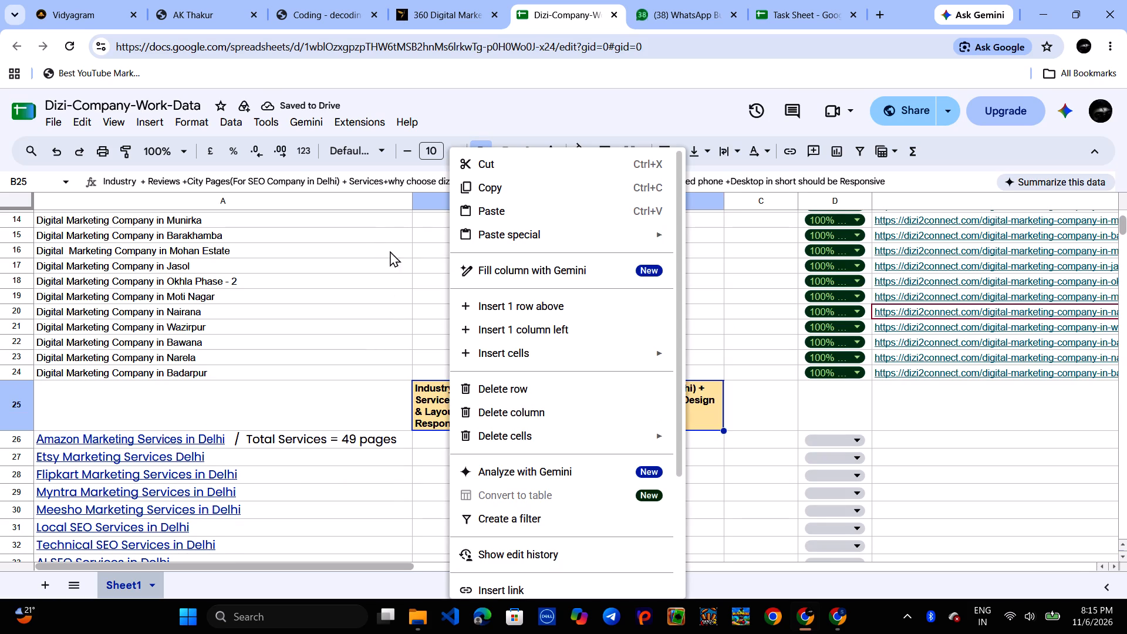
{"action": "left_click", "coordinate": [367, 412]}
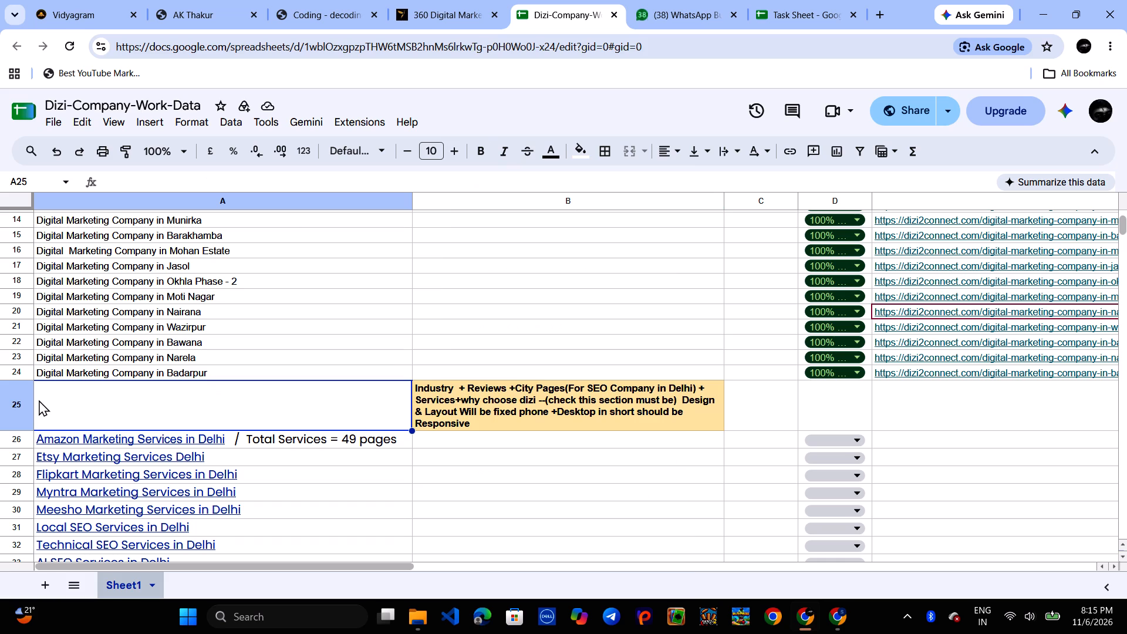
Add a conditional format rule to row 25 (A25:AA25) that gives non-empty cells the default green fill.
{"action": "left_click", "coordinate": [8, 399]}
{"action": "right_click", "coordinate": [8, 399]}
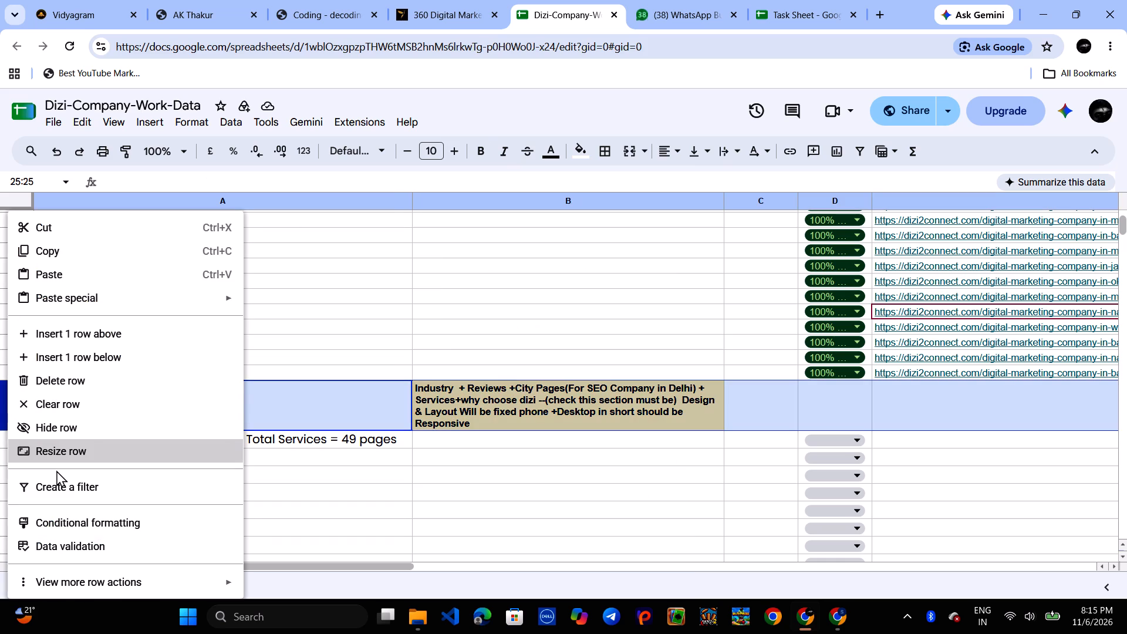
{"action": "left_click", "coordinate": [126, 525]}
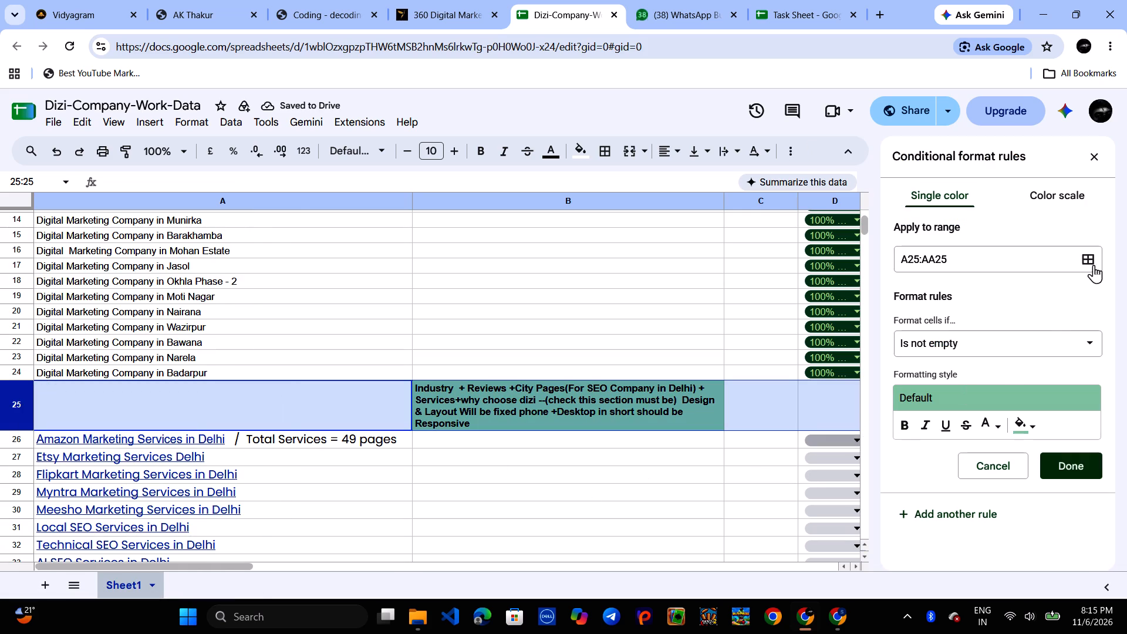
{"action": "left_click", "coordinate": [1096, 163]}
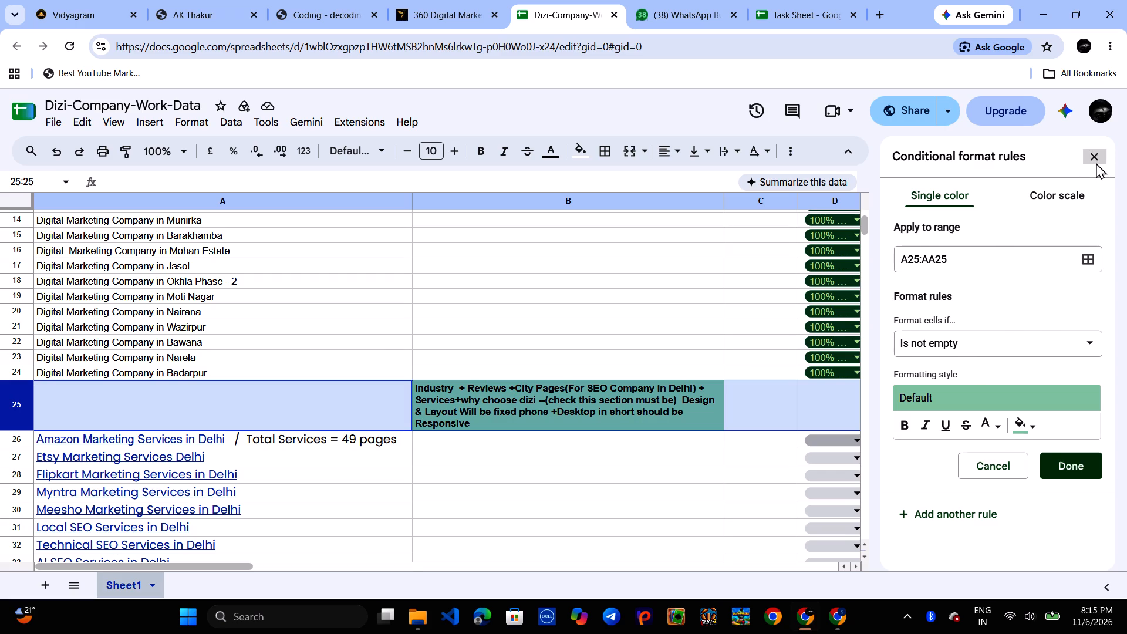
{"action": "left_click", "coordinate": [644, 487]}
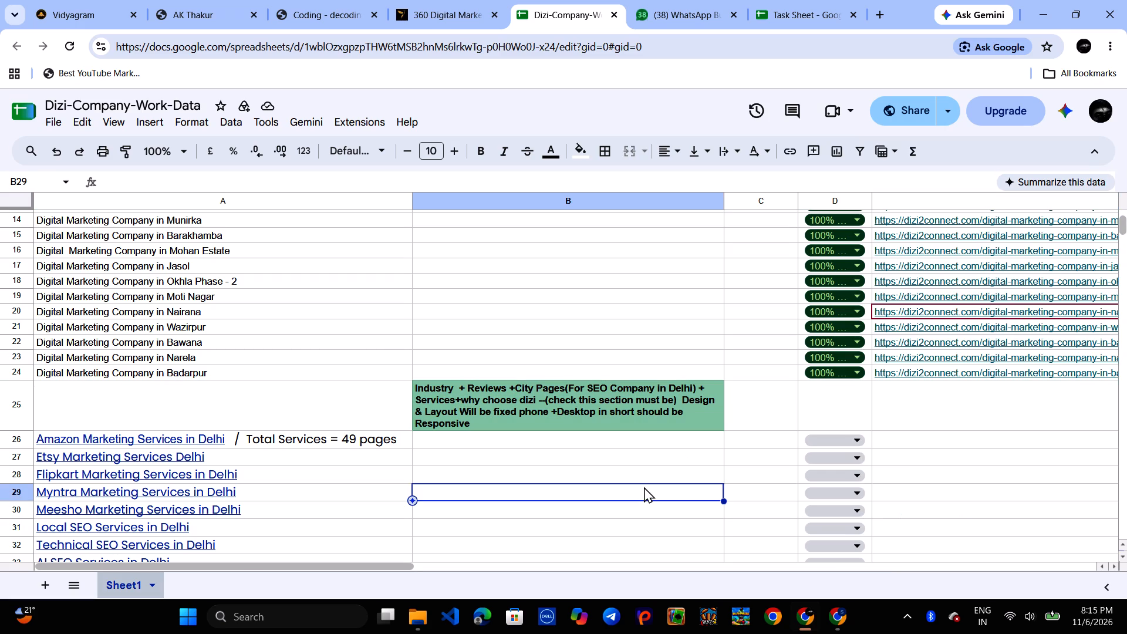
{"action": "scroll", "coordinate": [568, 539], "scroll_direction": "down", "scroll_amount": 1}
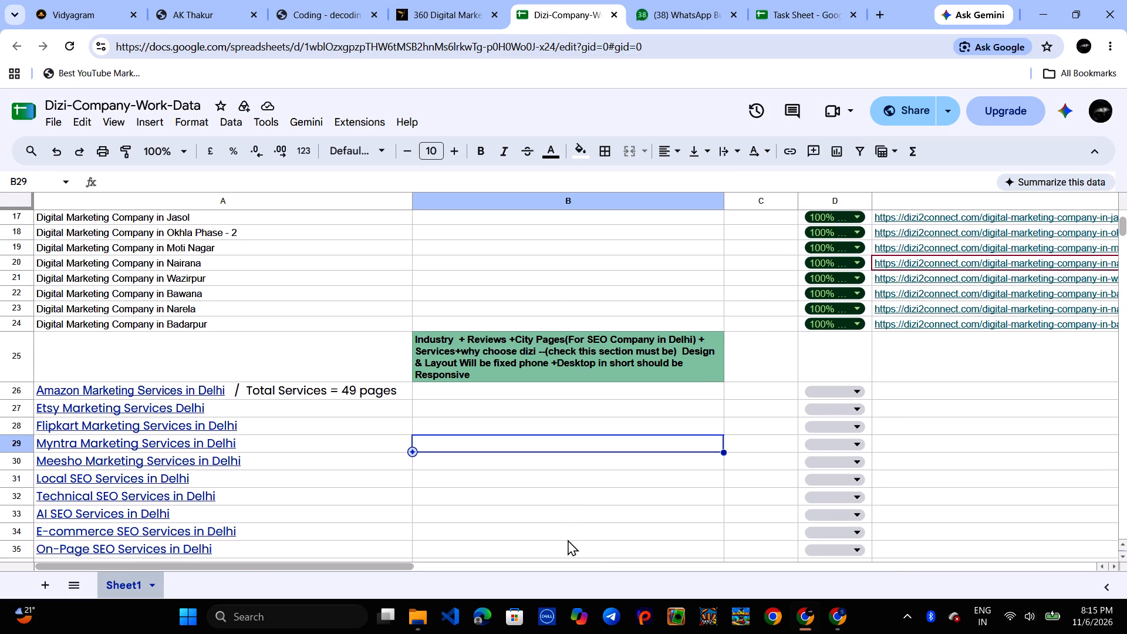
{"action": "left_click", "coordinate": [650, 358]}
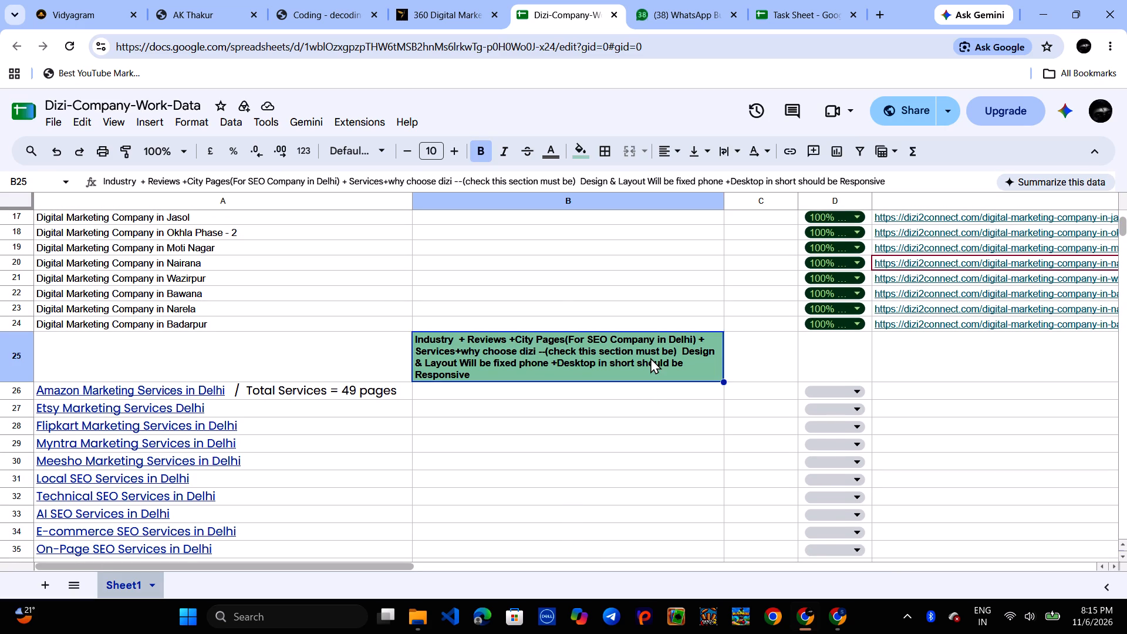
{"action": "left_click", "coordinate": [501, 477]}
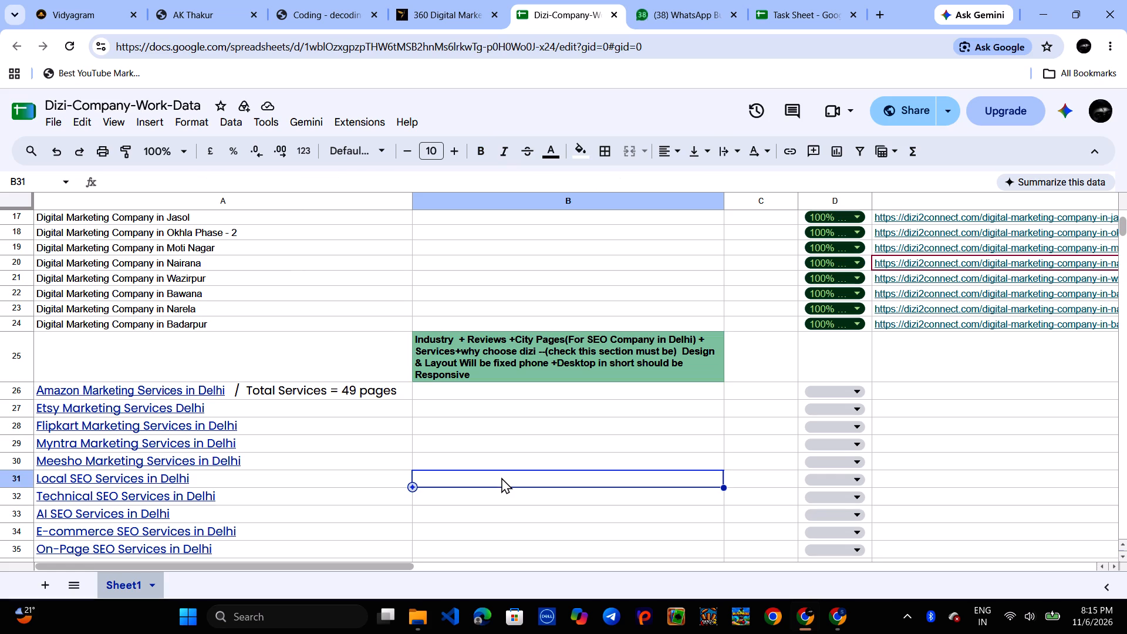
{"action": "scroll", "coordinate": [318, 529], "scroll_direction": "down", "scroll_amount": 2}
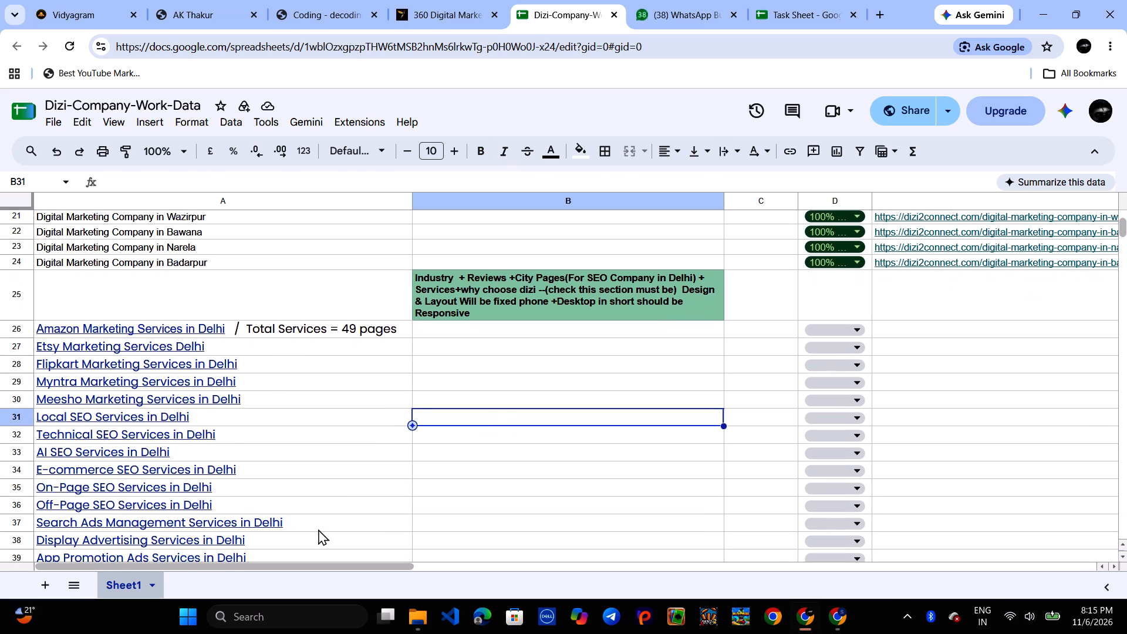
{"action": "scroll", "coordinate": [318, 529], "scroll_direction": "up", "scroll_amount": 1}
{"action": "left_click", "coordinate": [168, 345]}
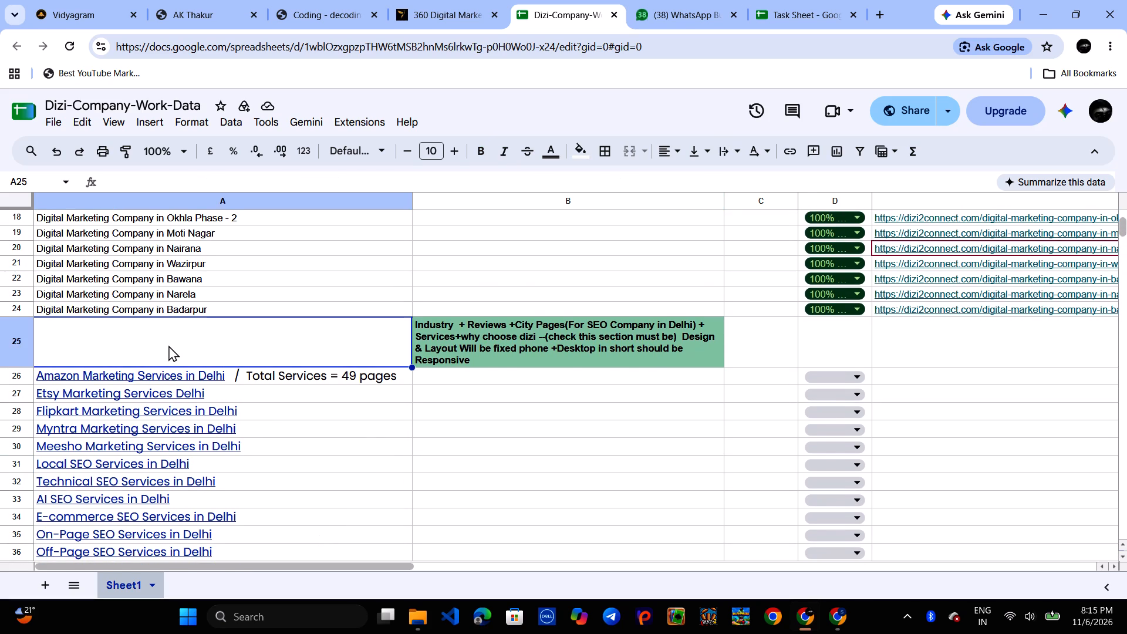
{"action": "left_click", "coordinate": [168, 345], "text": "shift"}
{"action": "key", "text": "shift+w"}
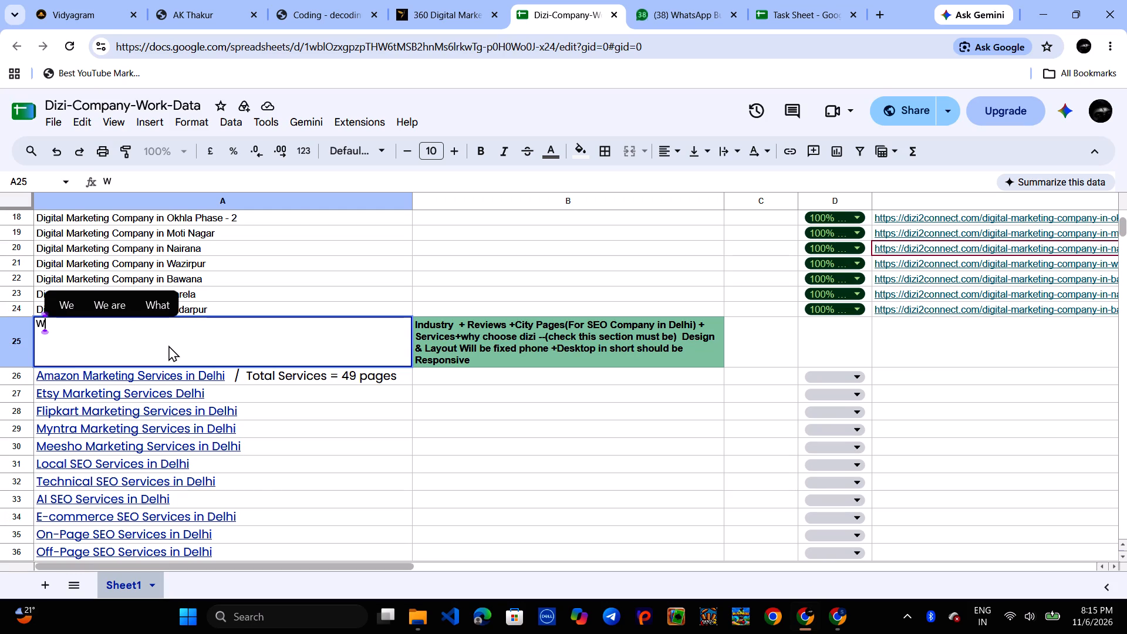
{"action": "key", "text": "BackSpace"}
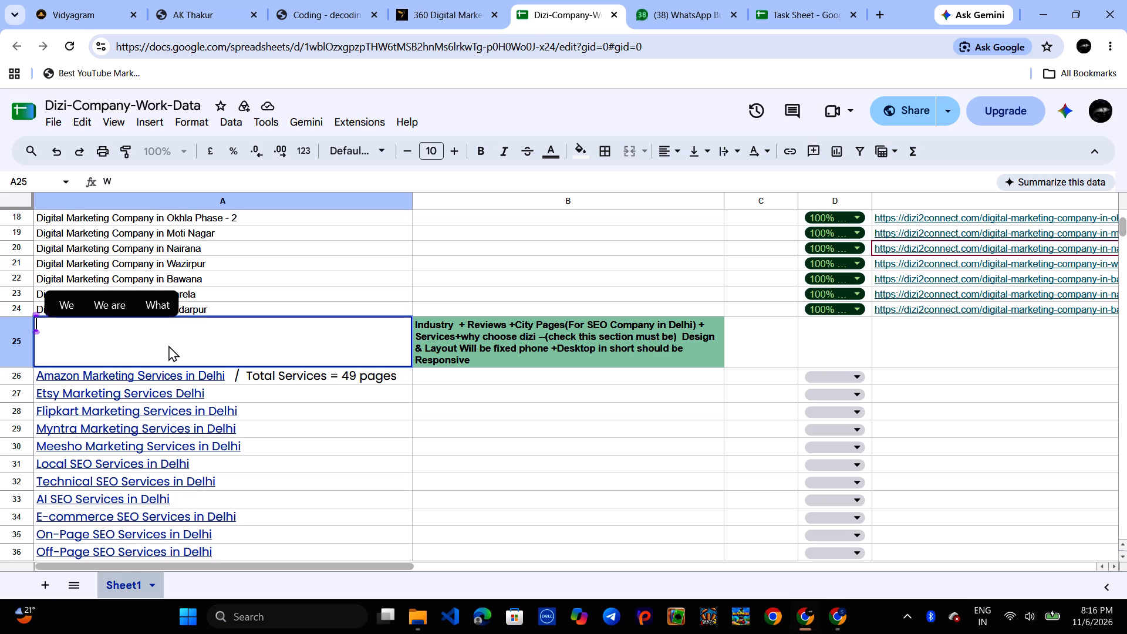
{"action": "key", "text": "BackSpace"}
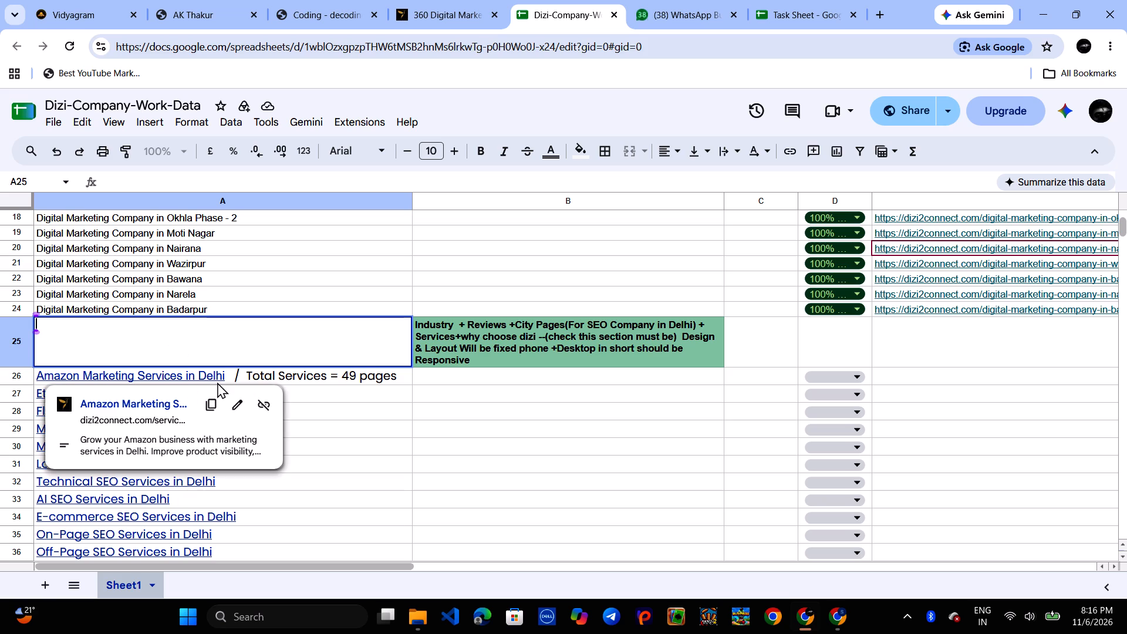
Move the text "Total Services = 49 pages" from the Amazon Marketing Services entry in A26 into cell A25.
{"action": "left_click_drag", "start_coordinate": [230, 372], "coordinate": [311, 385]}
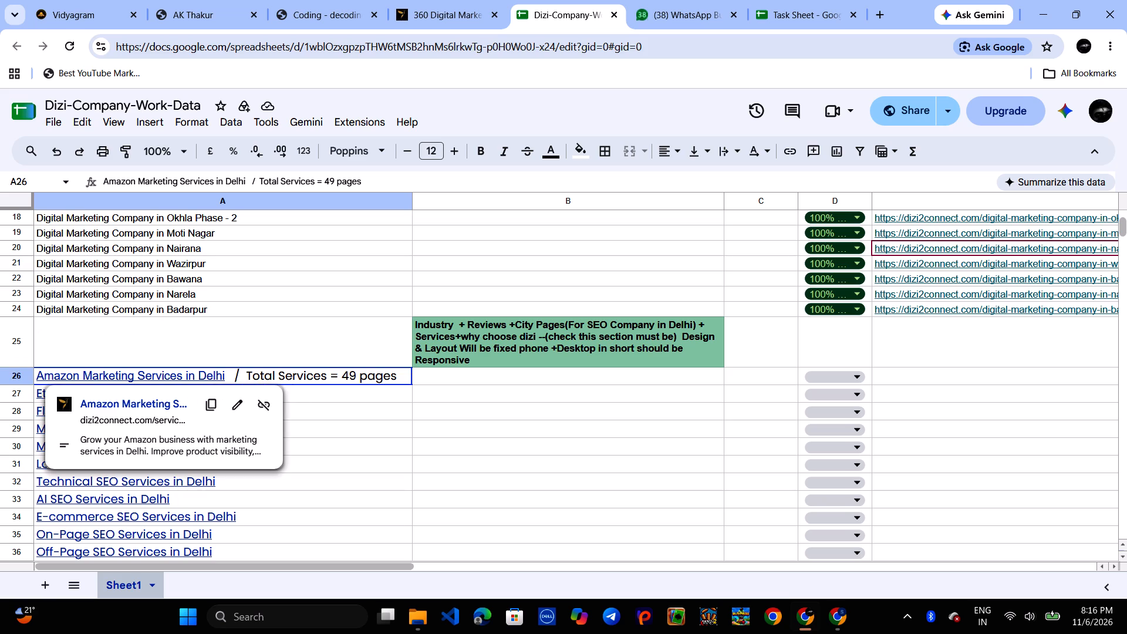
{"action": "left_click_drag", "start_coordinate": [311, 385], "coordinate": [366, 383]}
{"action": "left_click", "coordinate": [366, 383]}
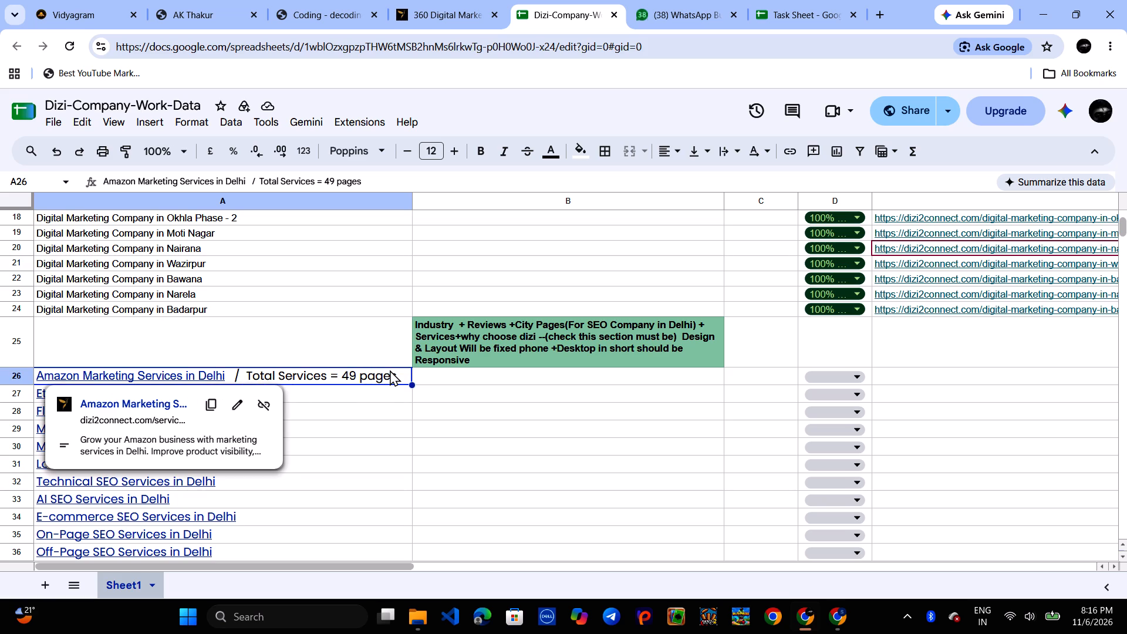
{"action": "double_click", "coordinate": [390, 370]}
{"action": "left_click_drag", "start_coordinate": [403, 379], "coordinate": [232, 354]}
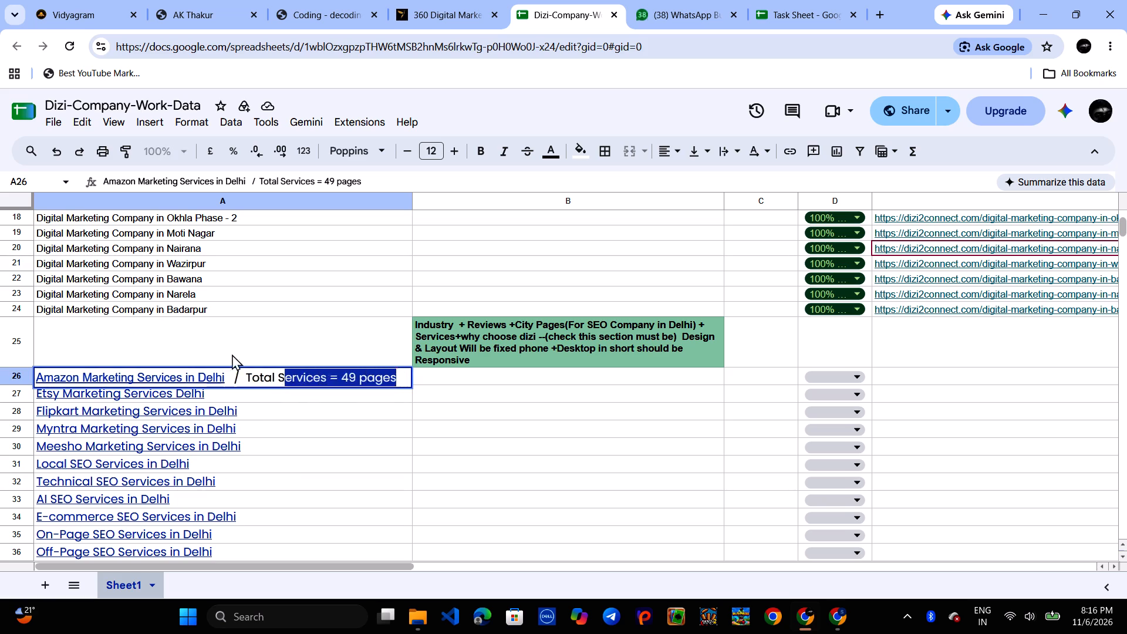
{"action": "left_click_drag", "start_coordinate": [232, 354], "coordinate": [237, 353]}
{"action": "key", "text": "ctrl+x"}
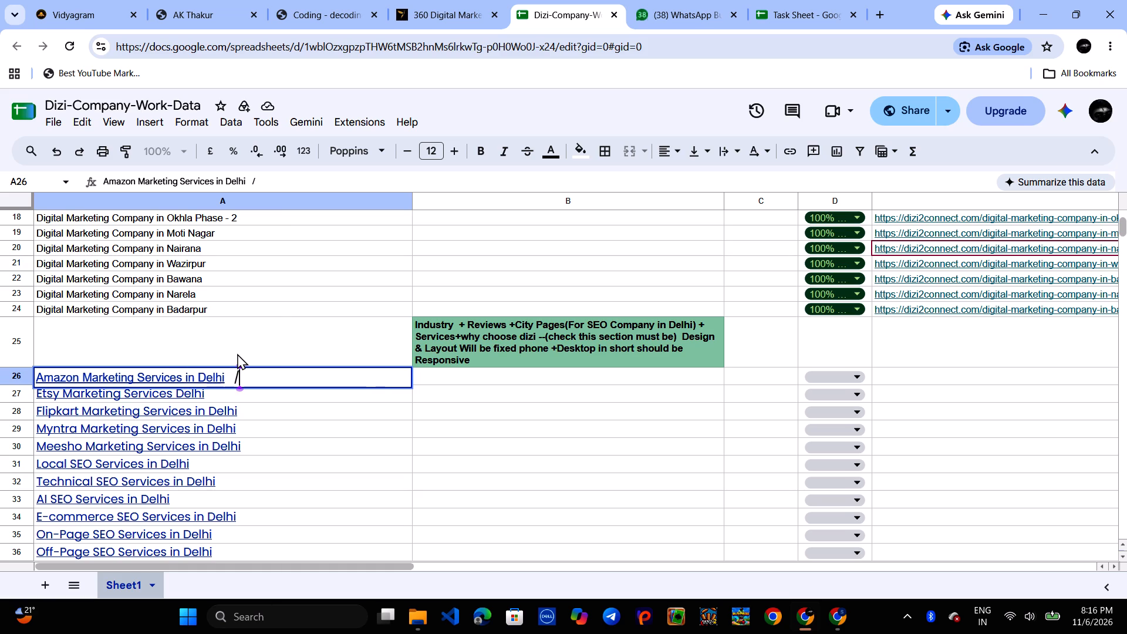
{"action": "left_click", "coordinate": [197, 340]}
{"action": "key", "text": "ctrl+v"}
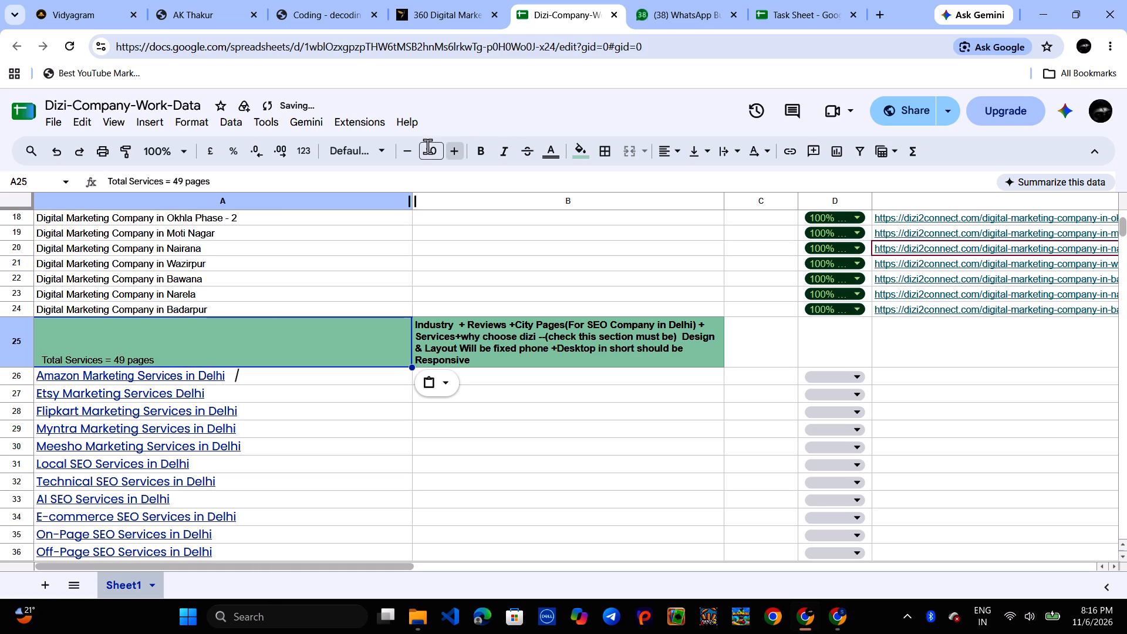
Format the "Total Services = 49 pages" text in A25 as size 13, horizontally centred and bold.
{"action": "double_click", "coordinate": [454, 147]}
{"action": "left_click", "coordinate": [454, 147]}
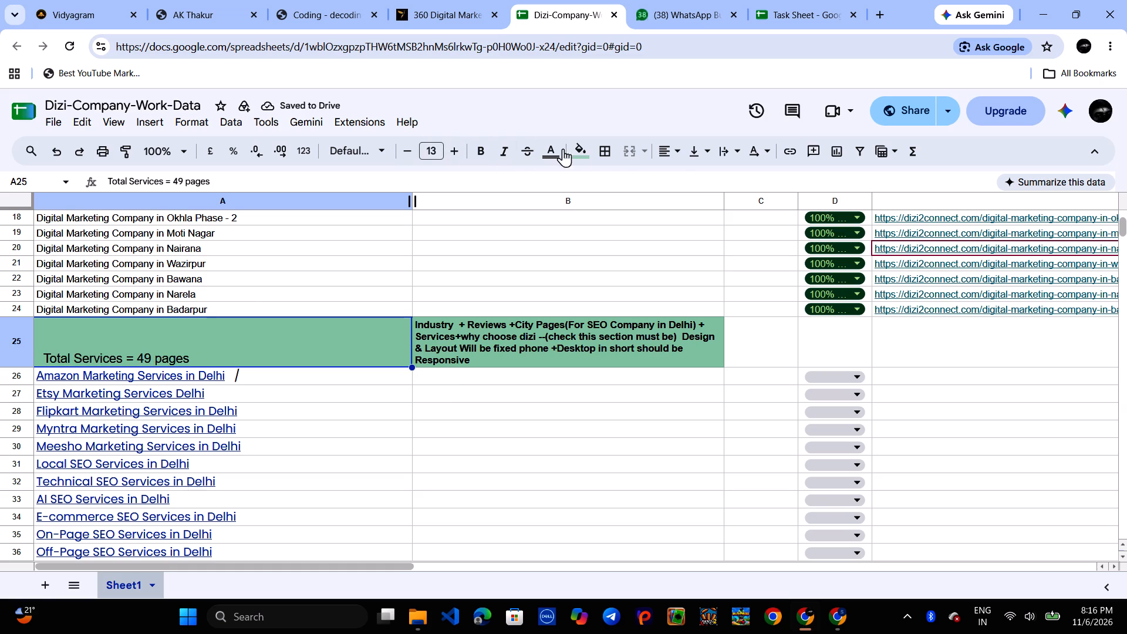
{"action": "left_click", "coordinate": [662, 152]}
{"action": "left_click", "coordinate": [686, 178]}
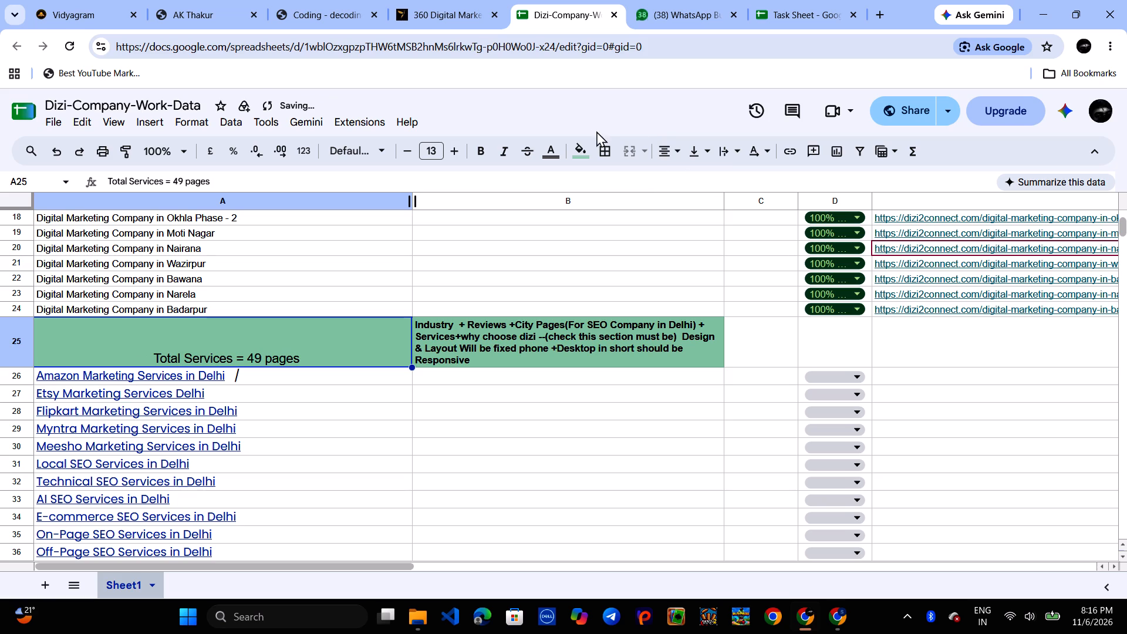
{"action": "left_click", "coordinate": [490, 153]}
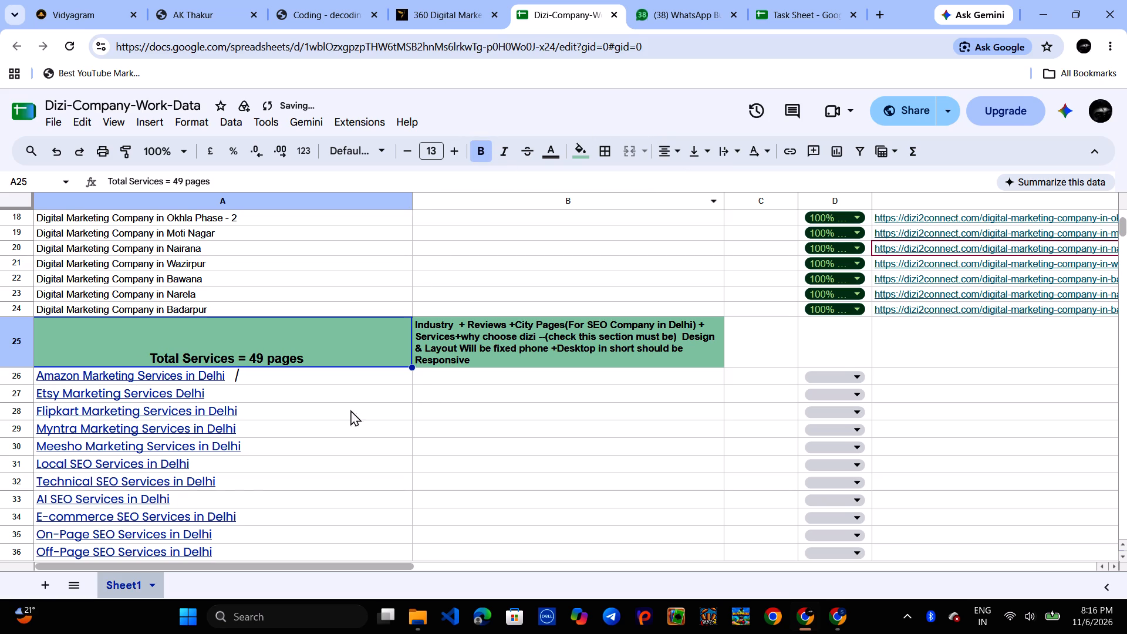
{"action": "left_click", "coordinate": [336, 408]}
{"action": "left_click", "coordinate": [383, 455]}
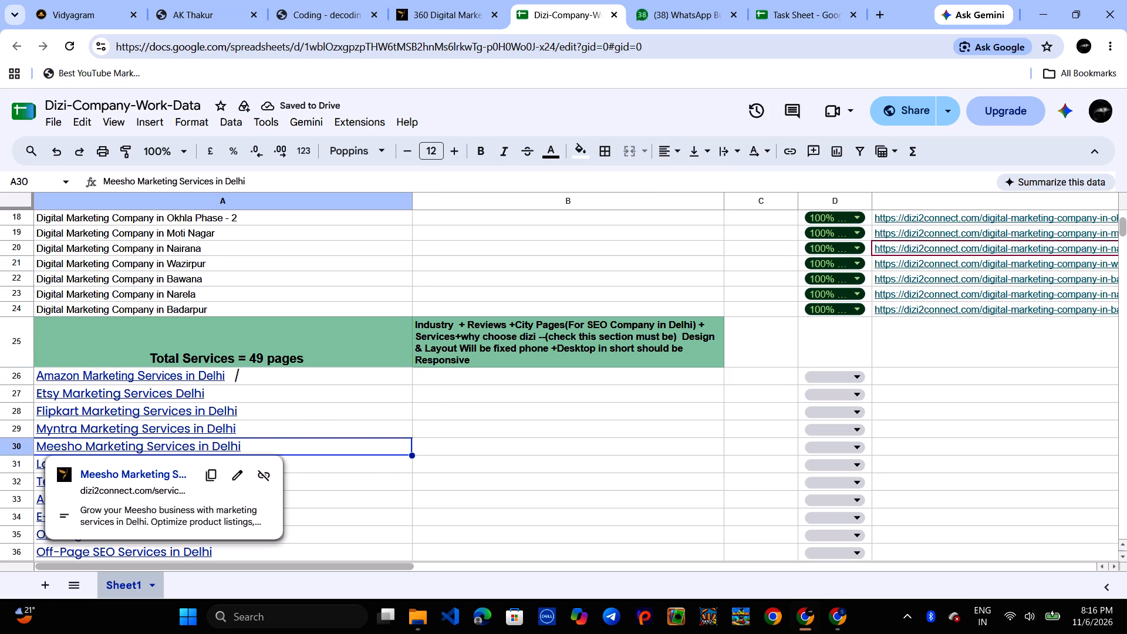
{"action": "left_click", "coordinate": [594, 498]}
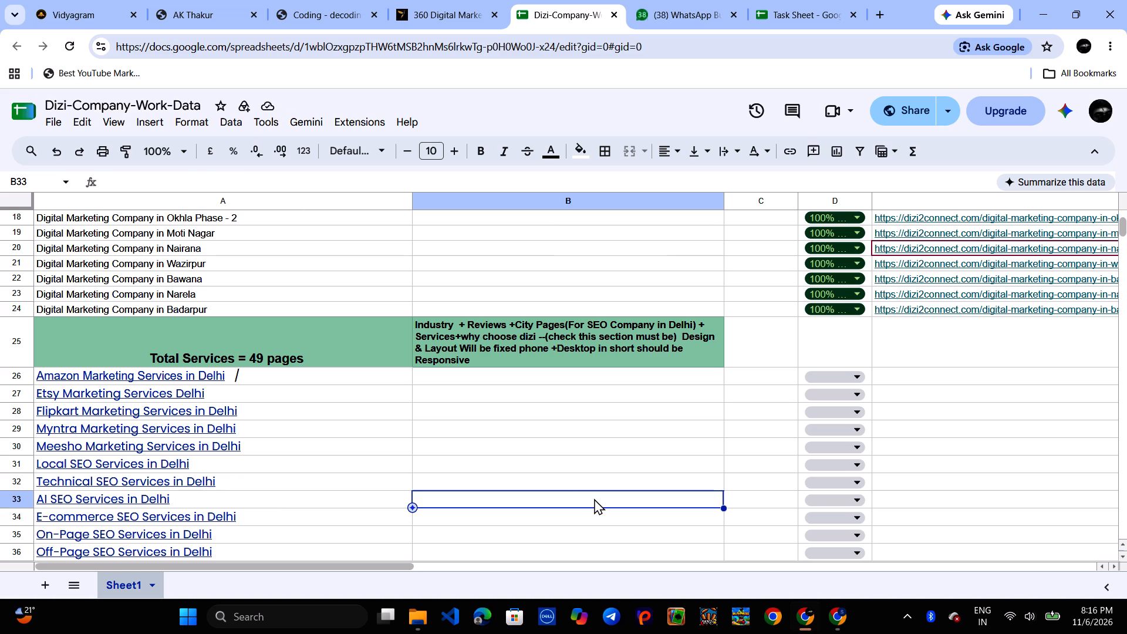
Review the Delhi services list, the row 25 header and the result page links in column E.
{"action": "scroll", "coordinate": [469, 461], "scroll_direction": "down", "scroll_amount": 6}
{"action": "scroll", "coordinate": [469, 461], "scroll_direction": "up", "scroll_amount": 2}
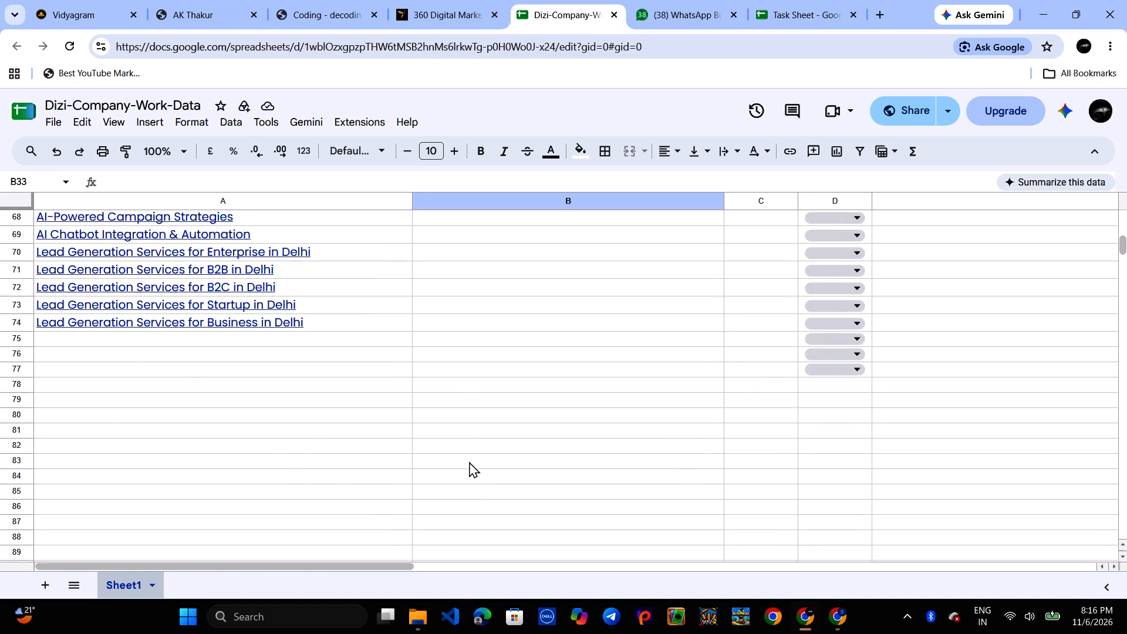
{"action": "scroll", "coordinate": [469, 461], "scroll_direction": "up", "scroll_amount": 4}
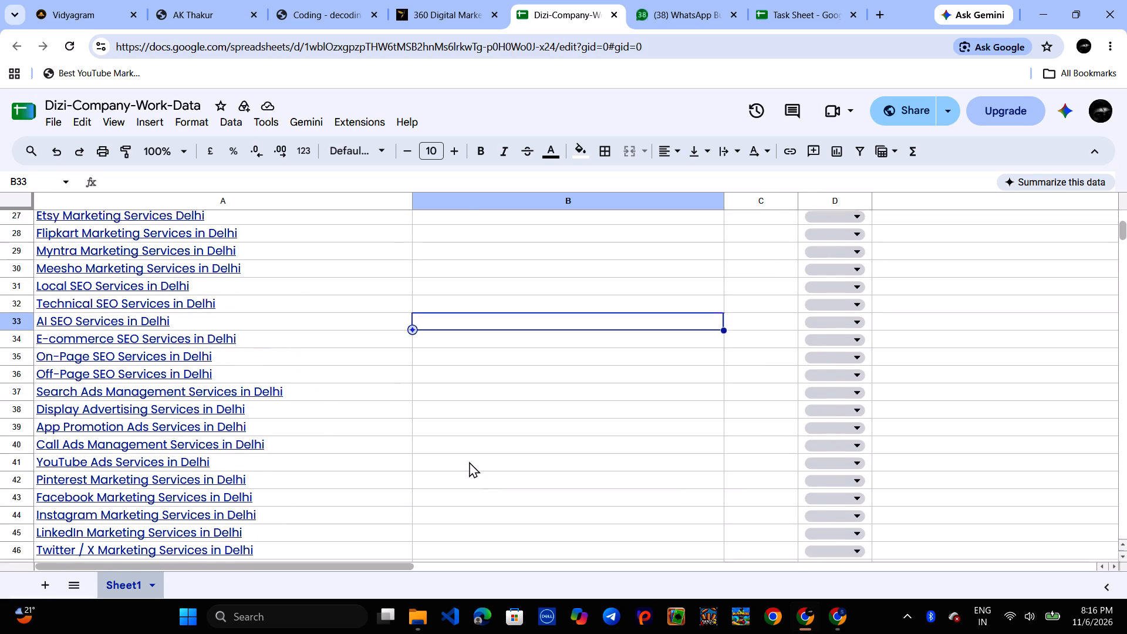
{"action": "scroll", "coordinate": [469, 461], "scroll_direction": "up", "scroll_amount": 2}
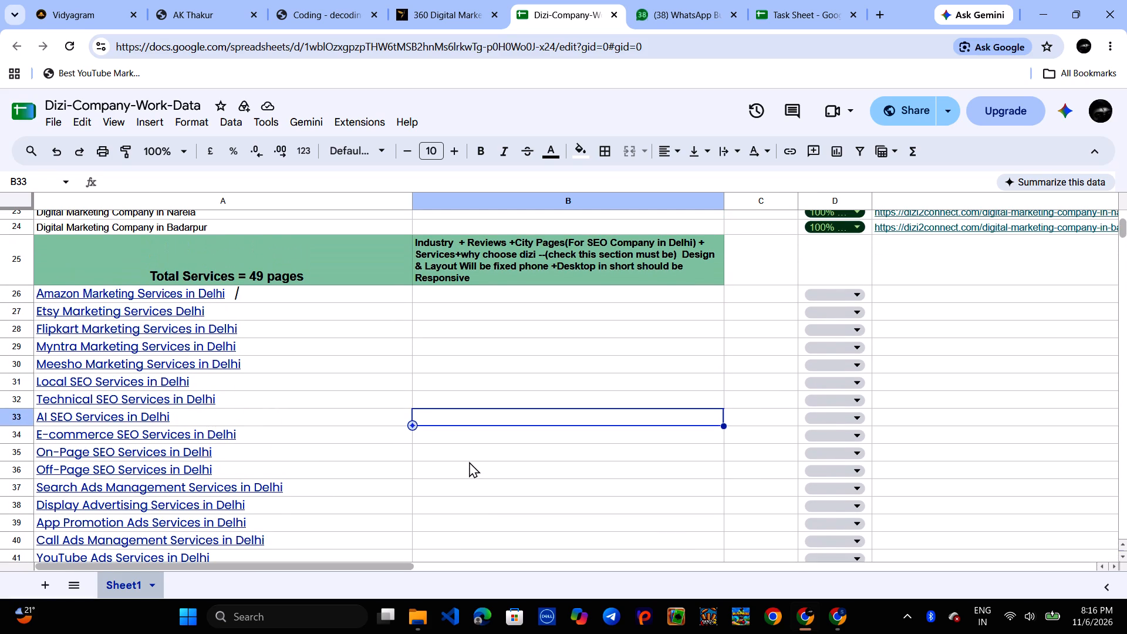
{"action": "scroll", "coordinate": [469, 461], "scroll_direction": "up", "scroll_amount": 3}
{"action": "scroll", "coordinate": [469, 461], "scroll_direction": "down", "scroll_amount": 2}
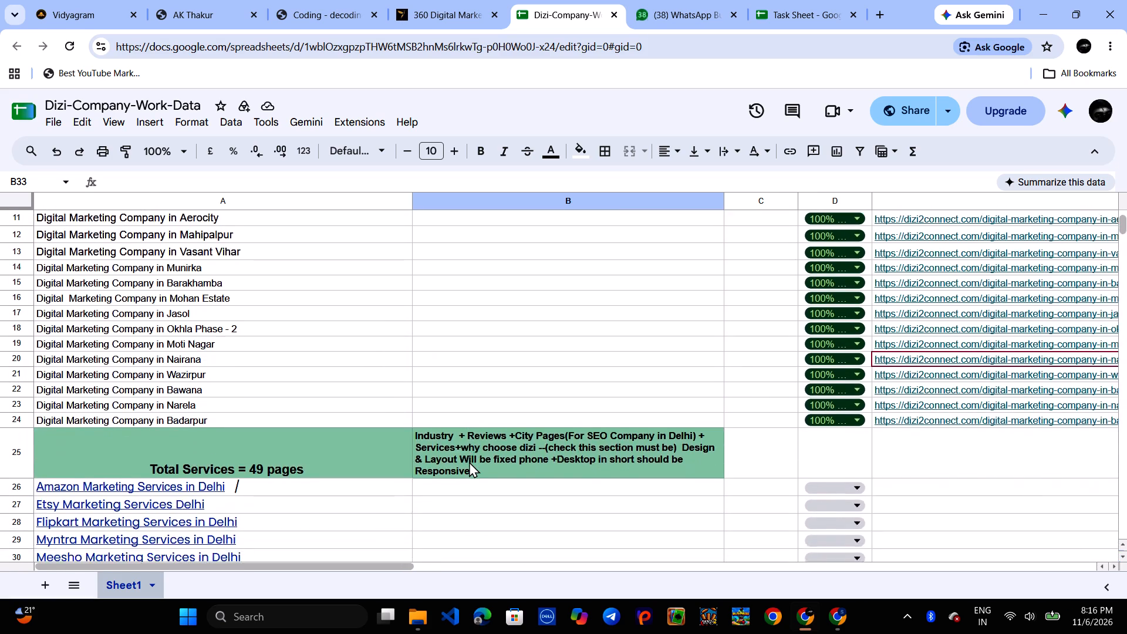
{"action": "scroll", "coordinate": [469, 461], "scroll_direction": "left", "scroll_amount": 3}
{"action": "scroll", "coordinate": [469, 461], "scroll_direction": "right", "scroll_amount": 1}
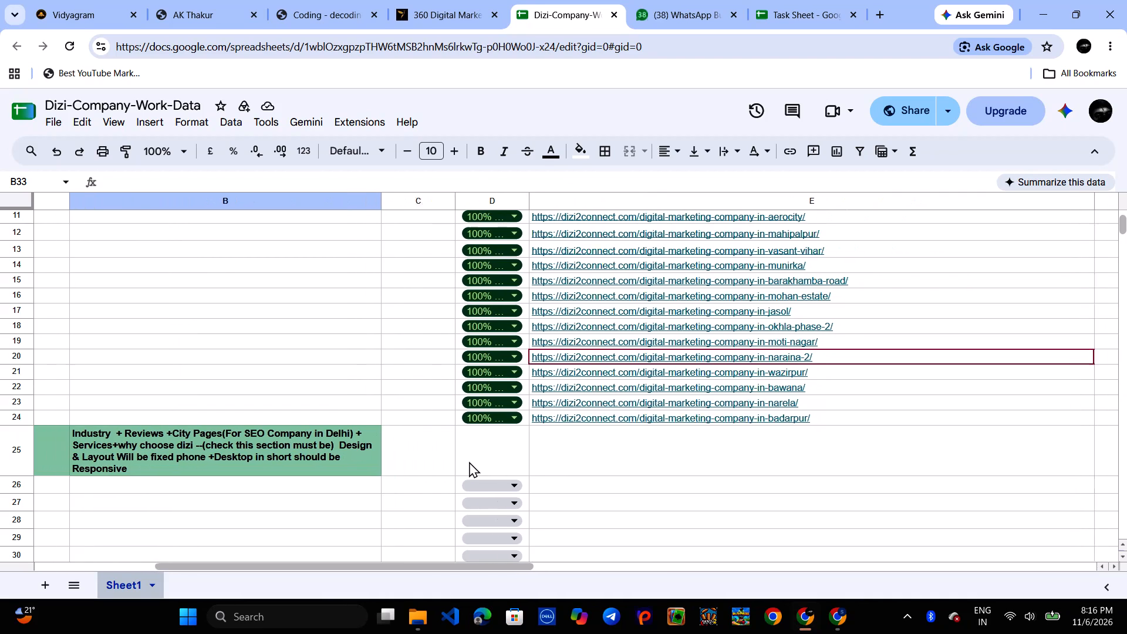
{"action": "scroll", "coordinate": [469, 461], "scroll_direction": "right", "scroll_amount": 1}
{"action": "left_click", "coordinate": [937, 358]}
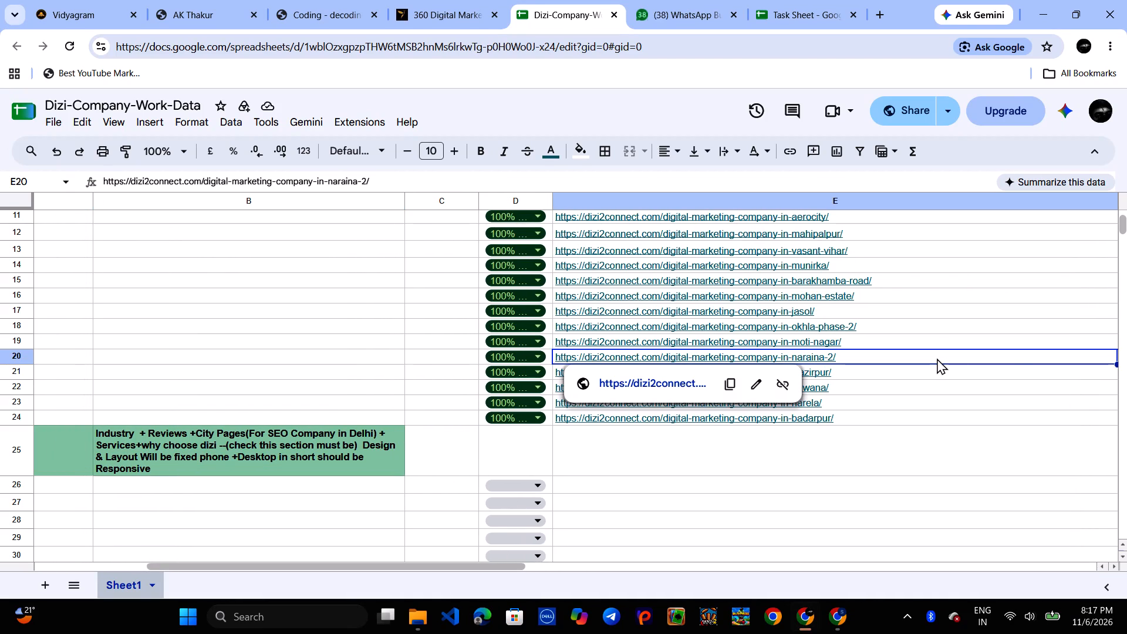
{"action": "left_click", "coordinate": [929, 447]}
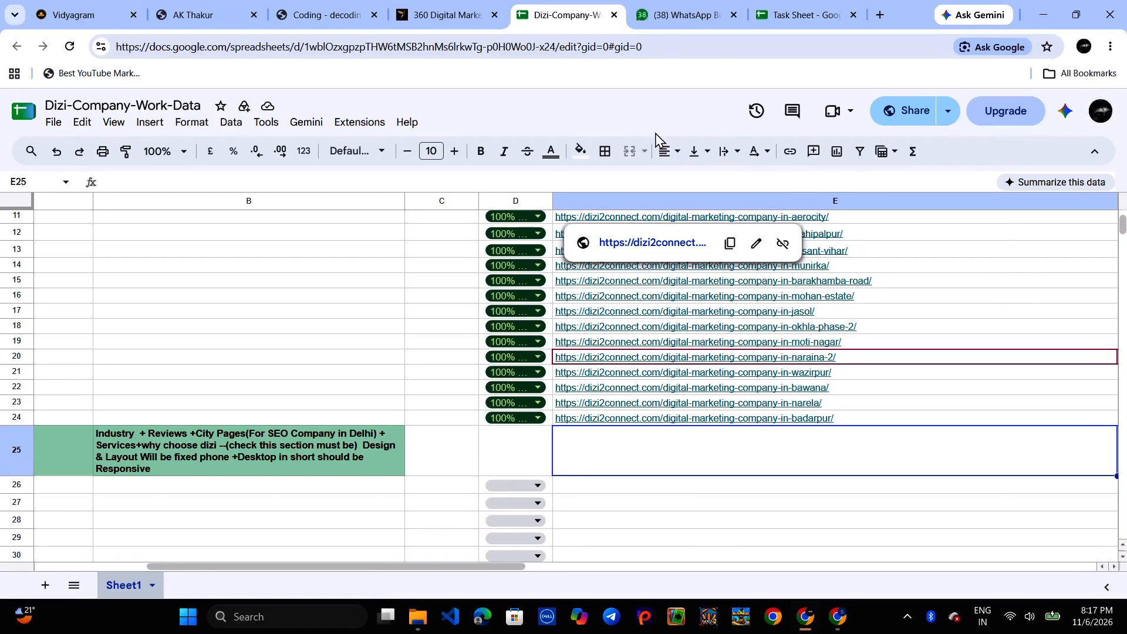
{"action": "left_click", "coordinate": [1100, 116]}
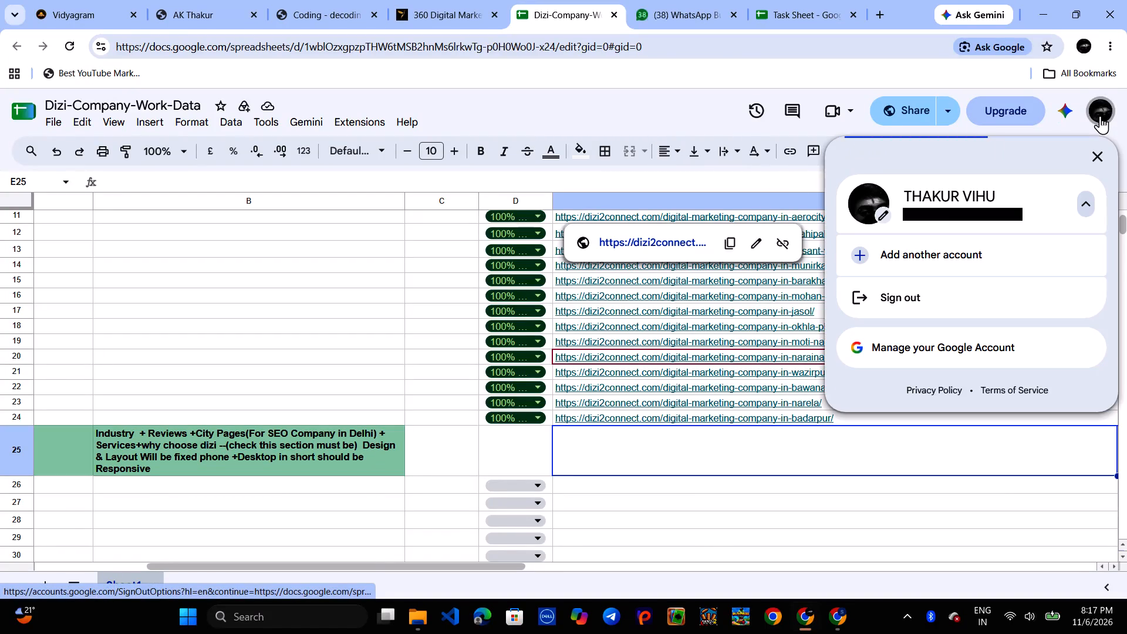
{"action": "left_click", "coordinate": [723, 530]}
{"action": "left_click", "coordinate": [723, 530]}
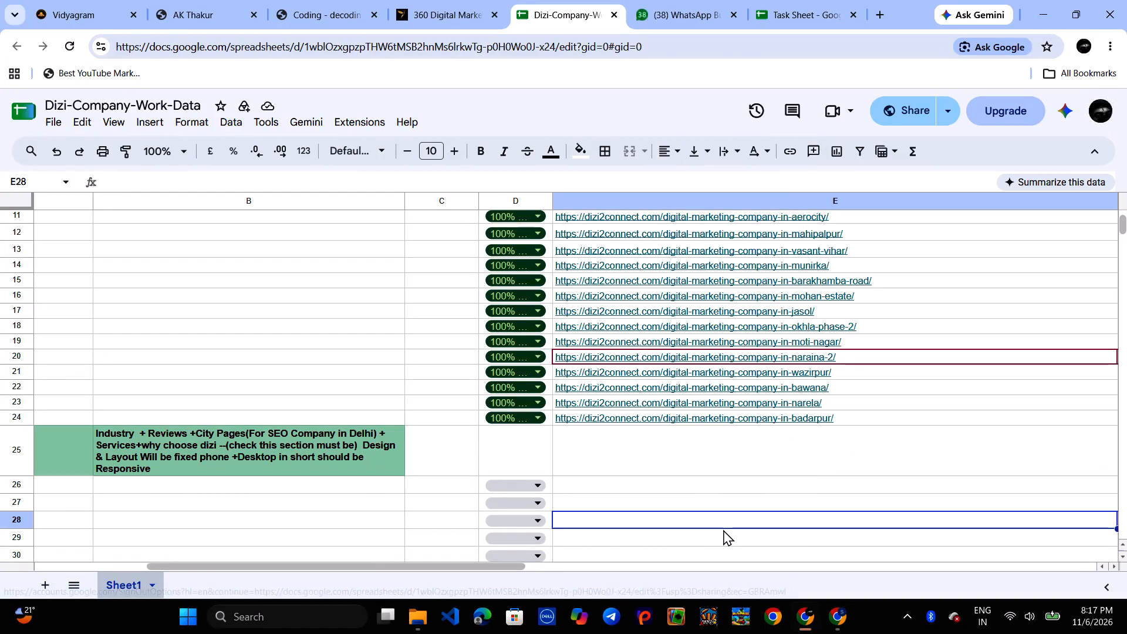
Look through the whole work sheet, examining the row 25 header and the Delhi services list below it.
{"action": "scroll", "coordinate": [541, 474], "scroll_direction": "right", "scroll_amount": 4}
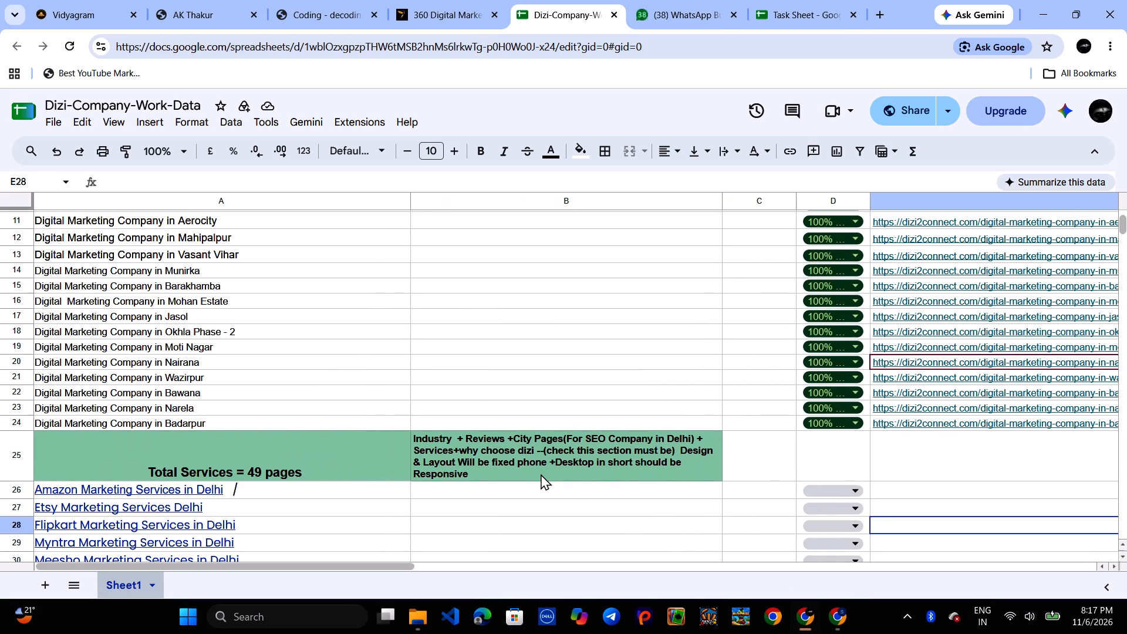
{"action": "scroll", "coordinate": [541, 474], "scroll_direction": "right", "scroll_amount": 1}
{"action": "scroll", "coordinate": [541, 474], "scroll_direction": "down", "scroll_amount": 5}
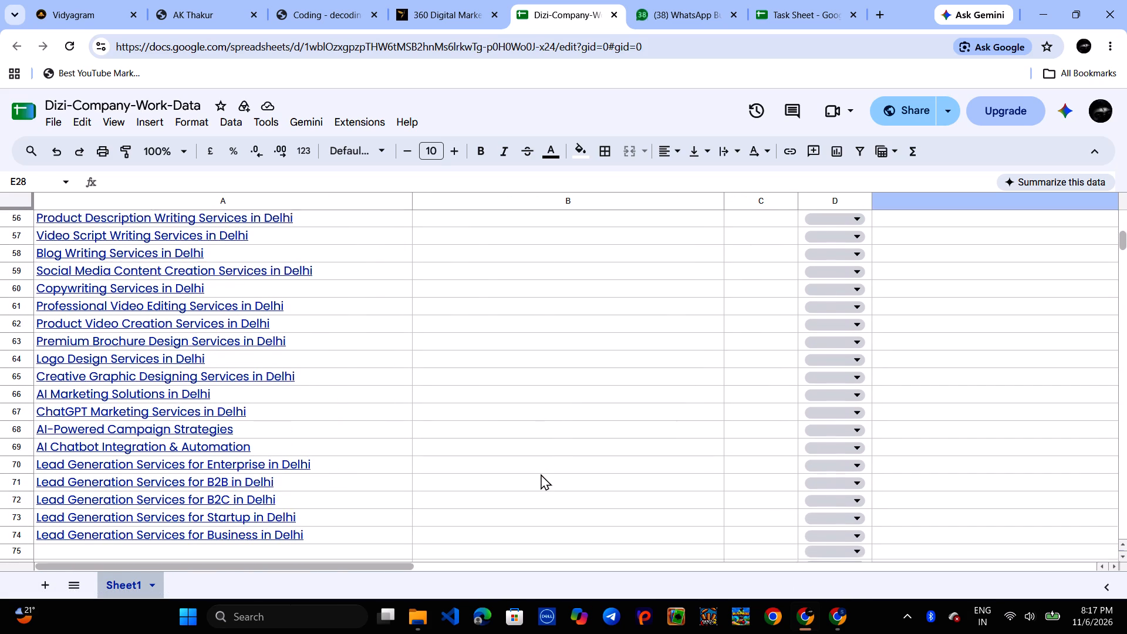
{"action": "scroll", "coordinate": [541, 474], "scroll_direction": "up", "scroll_amount": 8}
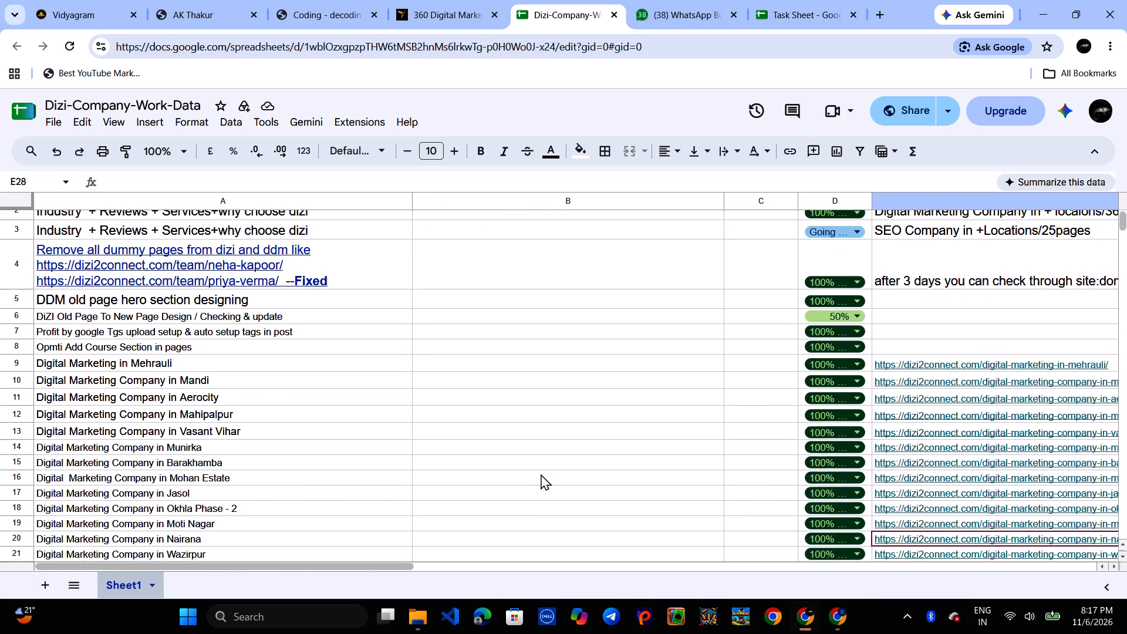
{"action": "scroll", "coordinate": [541, 474], "scroll_direction": "down", "scroll_amount": 2}
{"action": "scroll", "coordinate": [541, 474], "scroll_direction": "up", "scroll_amount": 1}
{"action": "scroll", "coordinate": [541, 474], "scroll_direction": "down", "scroll_amount": 1}
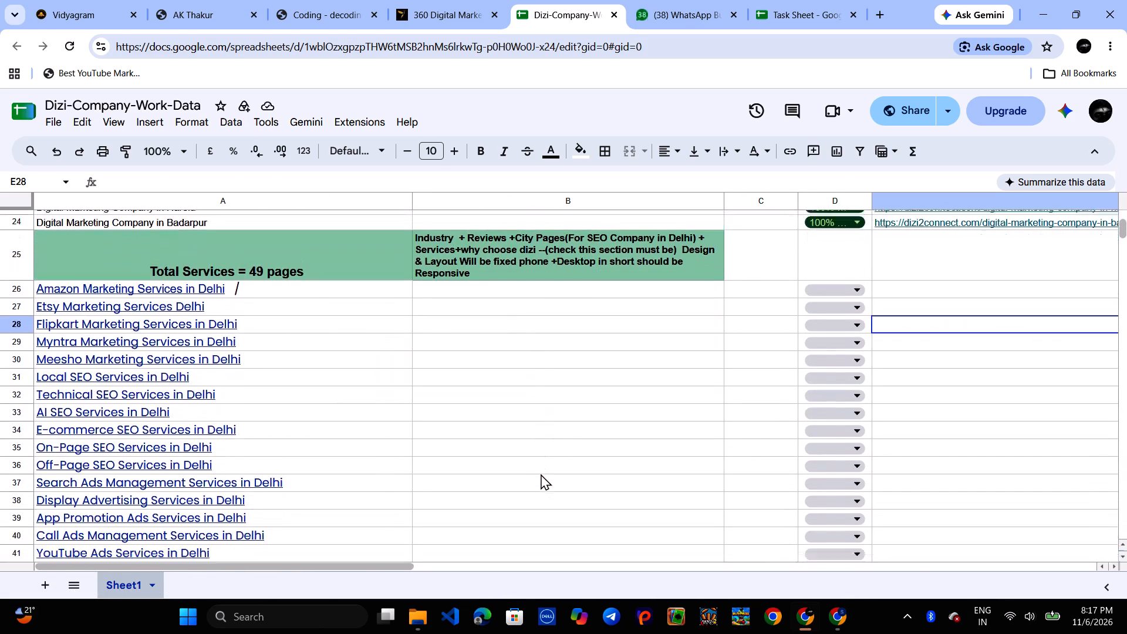
{"action": "scroll", "coordinate": [541, 474], "scroll_direction": "down", "scroll_amount": 4}
{"action": "scroll", "coordinate": [541, 474], "scroll_direction": "up", "scroll_amount": 3}
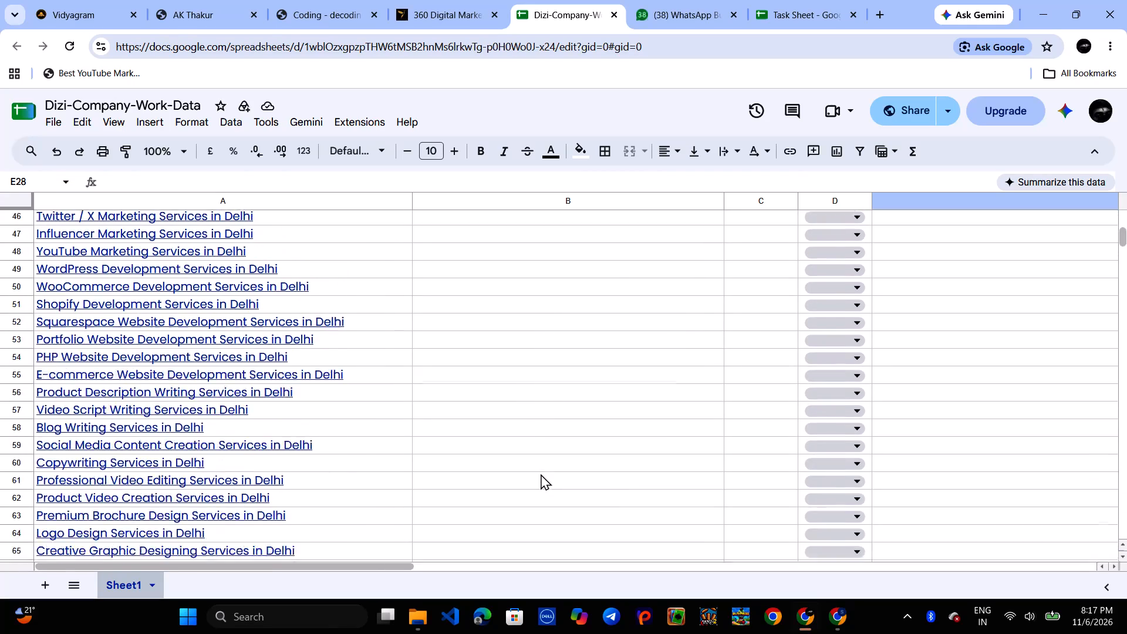
{"action": "scroll", "coordinate": [541, 474], "scroll_direction": "up", "scroll_amount": 2}
{"action": "scroll", "coordinate": [541, 474], "scroll_direction": "down", "scroll_amount": 2}
{"action": "scroll", "coordinate": [541, 474], "scroll_direction": "up", "scroll_amount": 1}
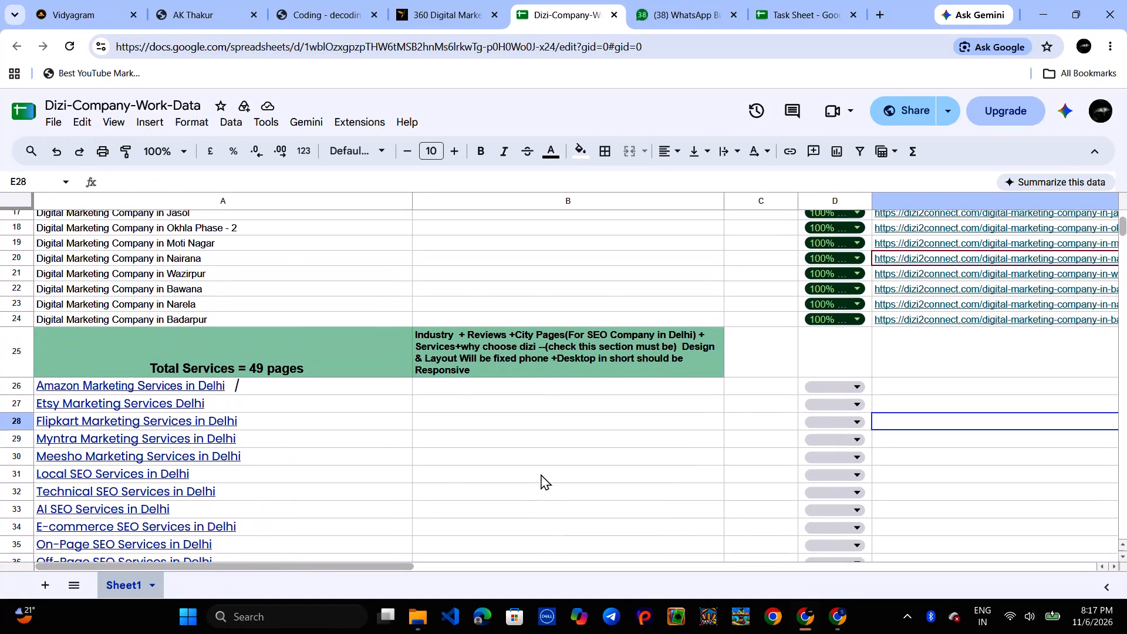
{"action": "scroll", "coordinate": [541, 474], "scroll_direction": "down", "scroll_amount": 1}
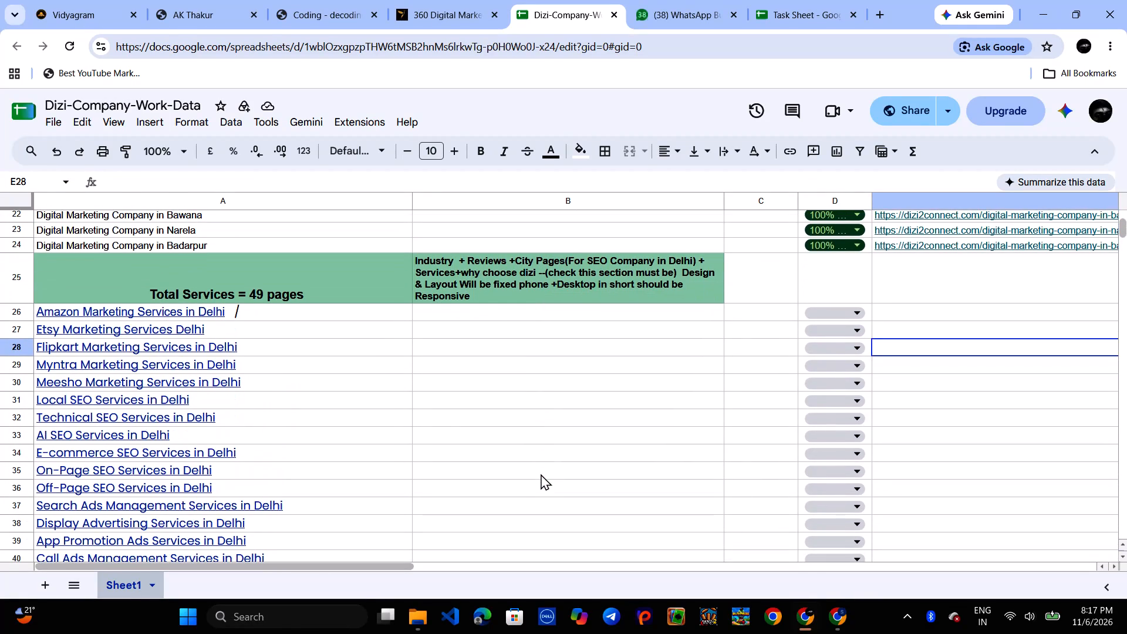
{"action": "scroll", "coordinate": [541, 474], "scroll_direction": "down", "scroll_amount": 3}
{"action": "scroll", "coordinate": [541, 474], "scroll_direction": "up", "scroll_amount": 1}
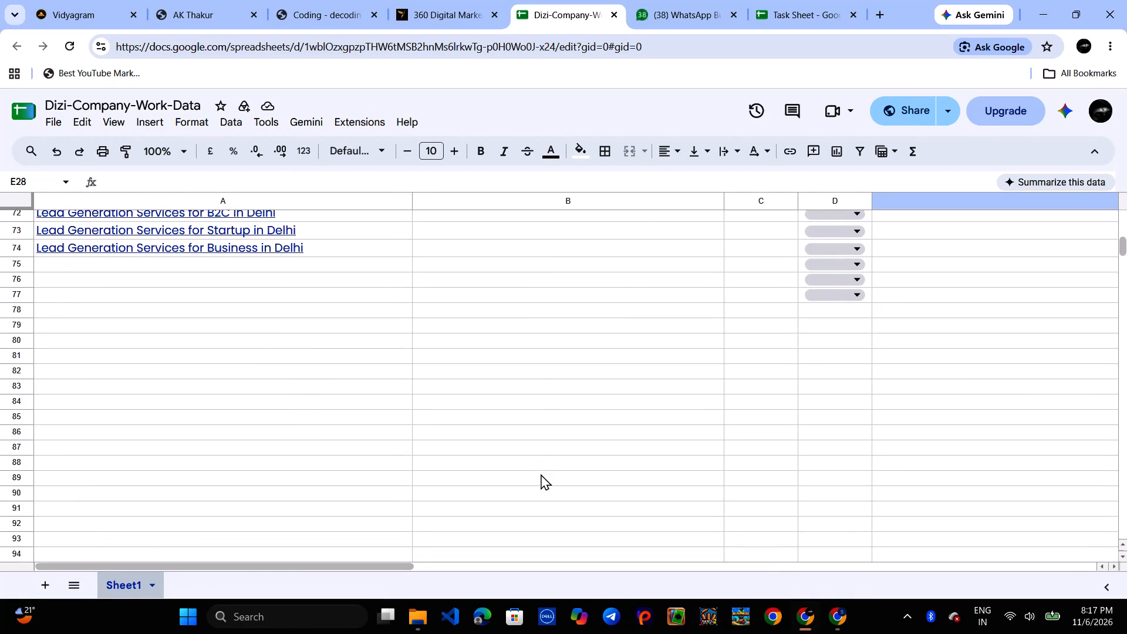
{"action": "scroll", "coordinate": [541, 474], "scroll_direction": "up", "scroll_amount": 4}
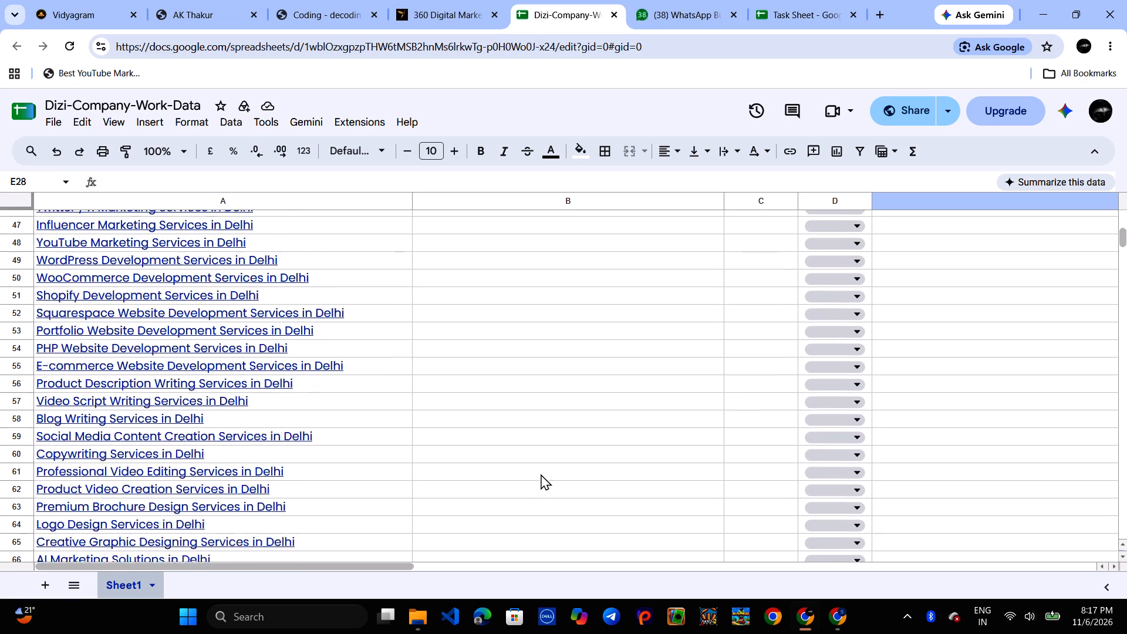
{"action": "scroll", "coordinate": [541, 474], "scroll_direction": "up", "scroll_amount": 4}
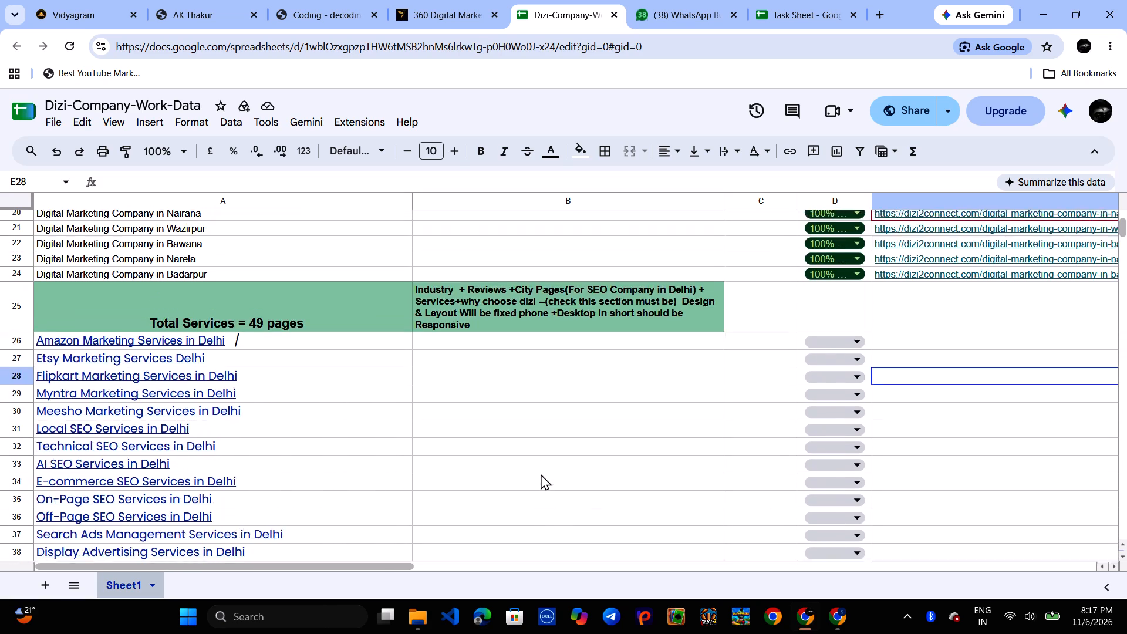
{"action": "scroll", "coordinate": [541, 474], "scroll_direction": "down", "scroll_amount": 1}
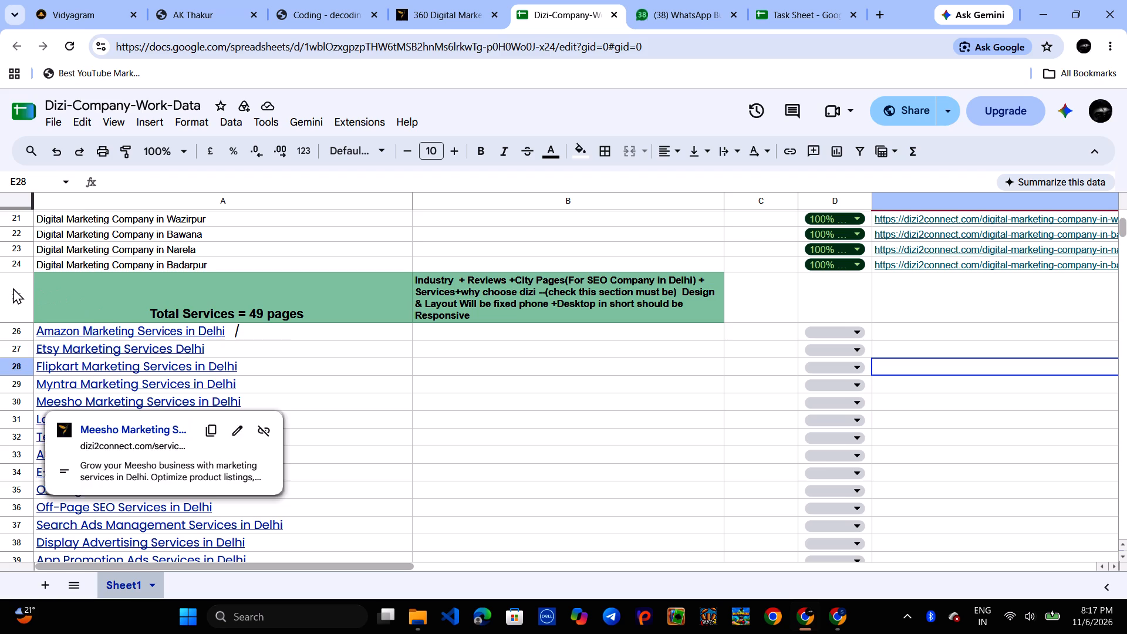
Copy the services header and Delhi services list (A25:A74) into the Task Sheet spreadsheet's My Work Status sheet, starting at A18.
{"action": "left_click_drag", "start_coordinate": [11, 282], "coordinate": [191, 346]}
{"action": "left_click", "coordinate": [444, 397]}
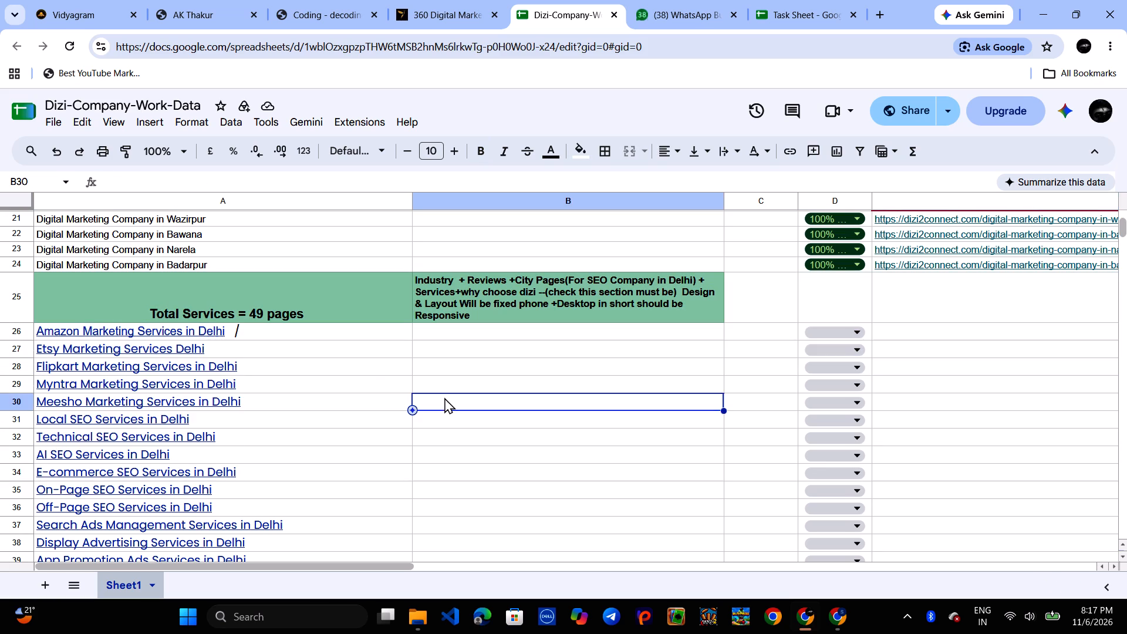
{"action": "left_click_drag", "start_coordinate": [122, 285], "coordinate": [137, 566]}
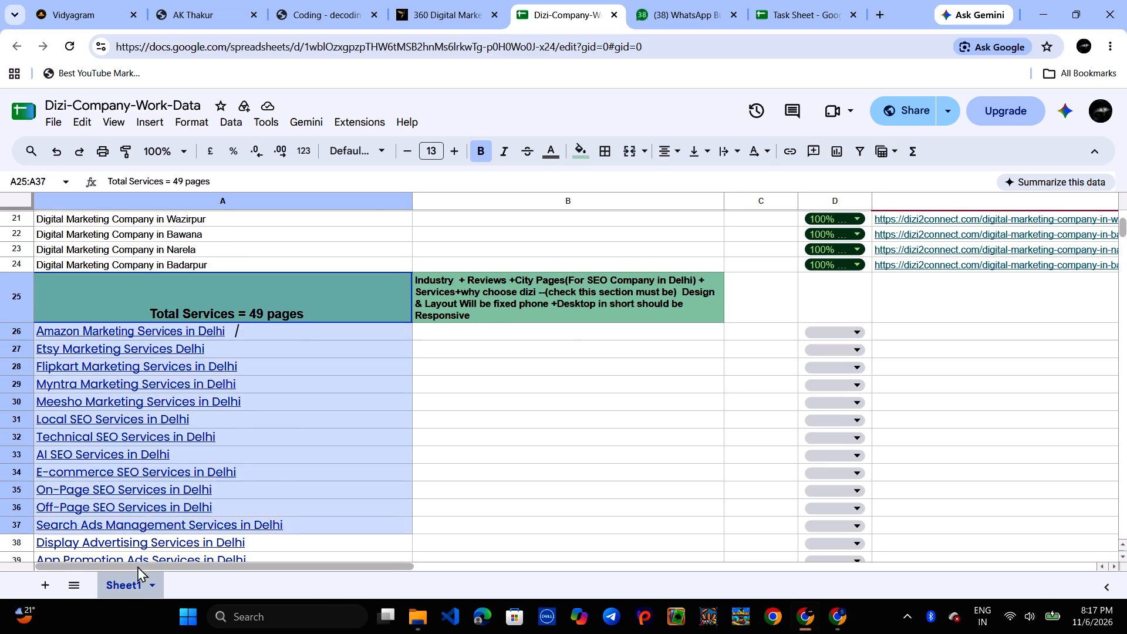
{"action": "left_click_drag", "start_coordinate": [137, 566], "coordinate": [151, 483]}
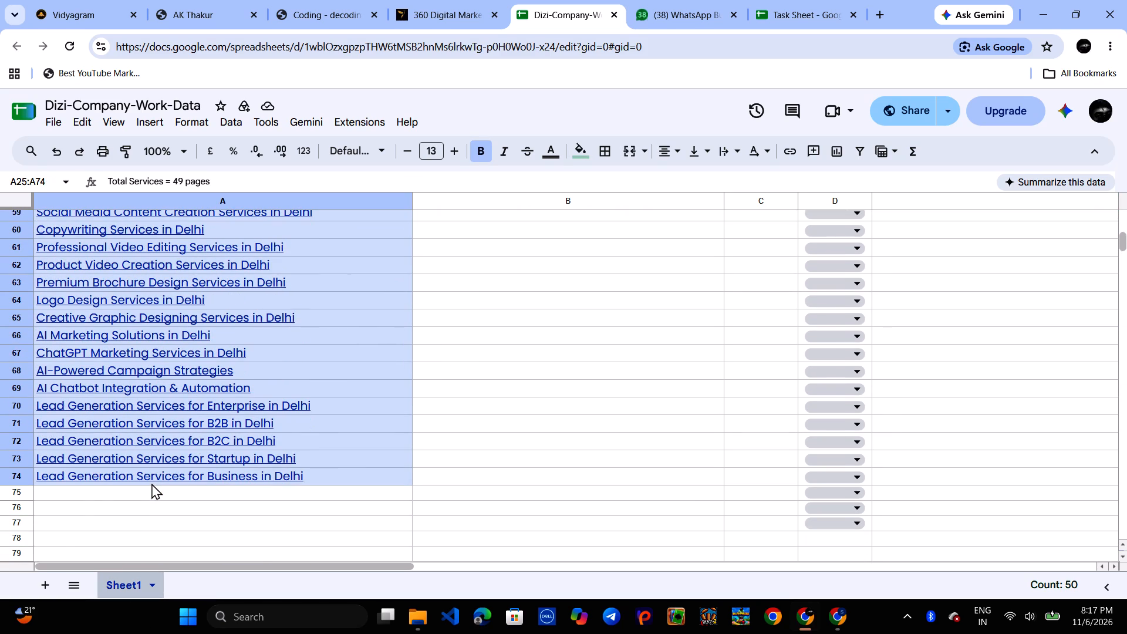
{"action": "left_click_drag", "start_coordinate": [151, 483], "coordinate": [151, 480]}
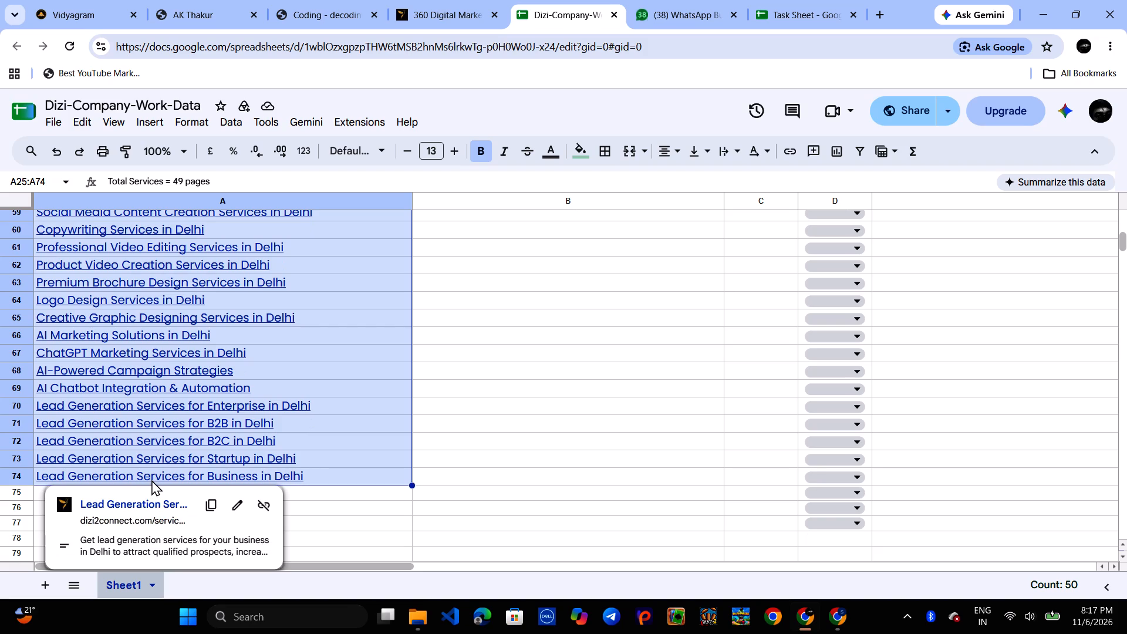
{"action": "key", "text": "ctrl+c"}
{"action": "left_click", "coordinate": [766, 6]}
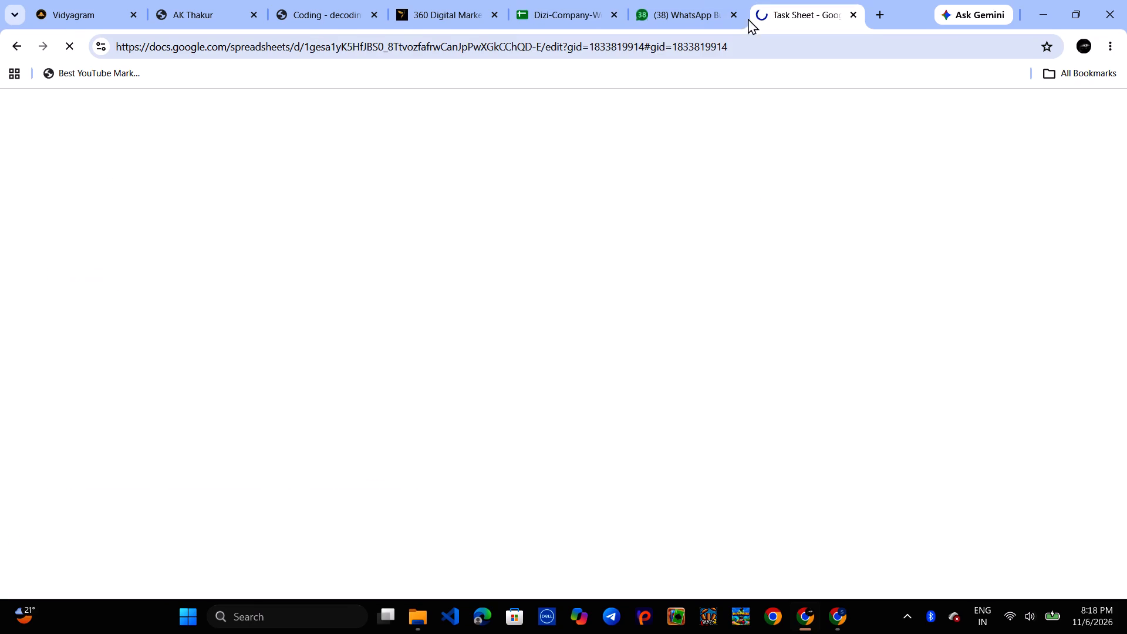
{"action": "scroll", "coordinate": [282, 487], "scroll_direction": "down", "scroll_amount": 2}
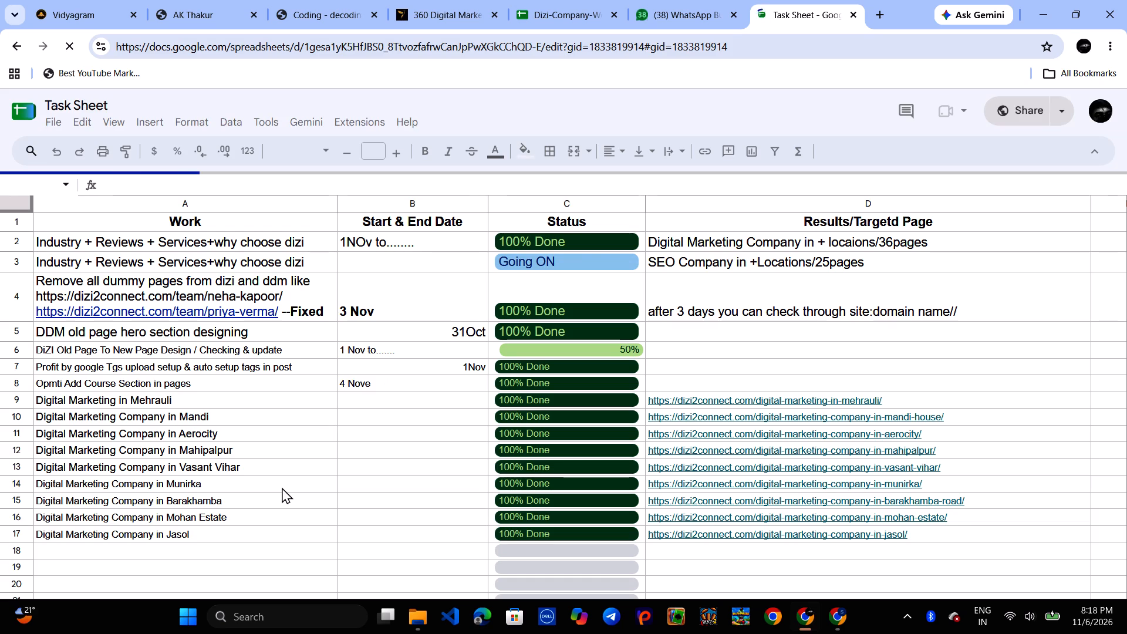
{"action": "scroll", "coordinate": [282, 487], "scroll_direction": "down", "scroll_amount": 1}
{"action": "scroll", "coordinate": [236, 524], "scroll_direction": "down", "scroll_amount": 1}
{"action": "scroll", "coordinate": [236, 524], "scroll_direction": "up", "scroll_amount": 1}
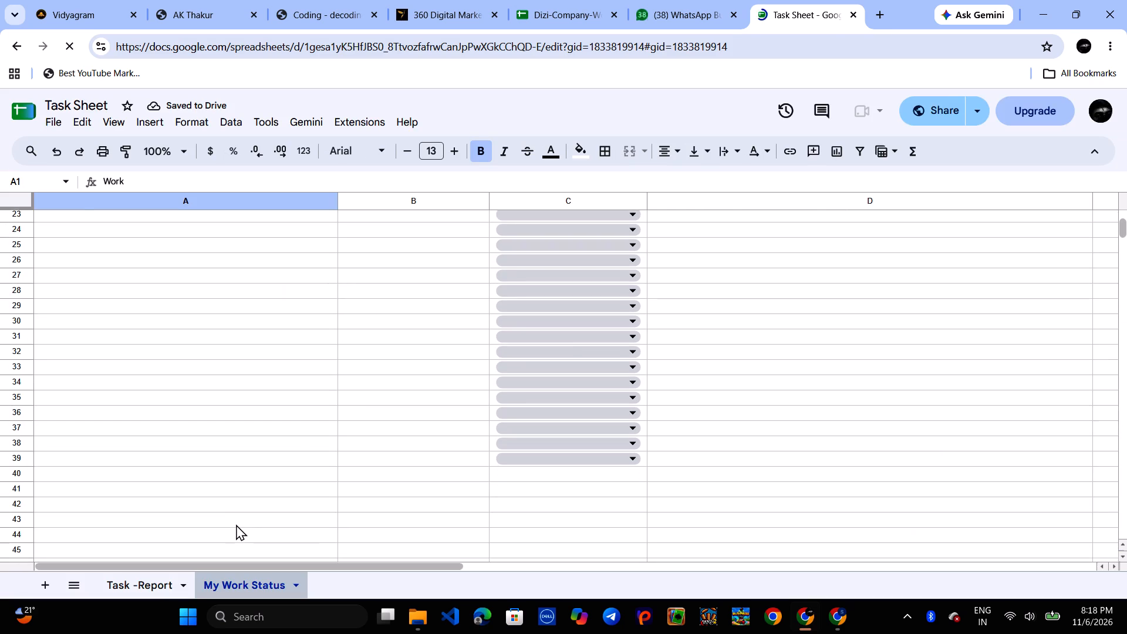
{"action": "left_click", "coordinate": [178, 288]}
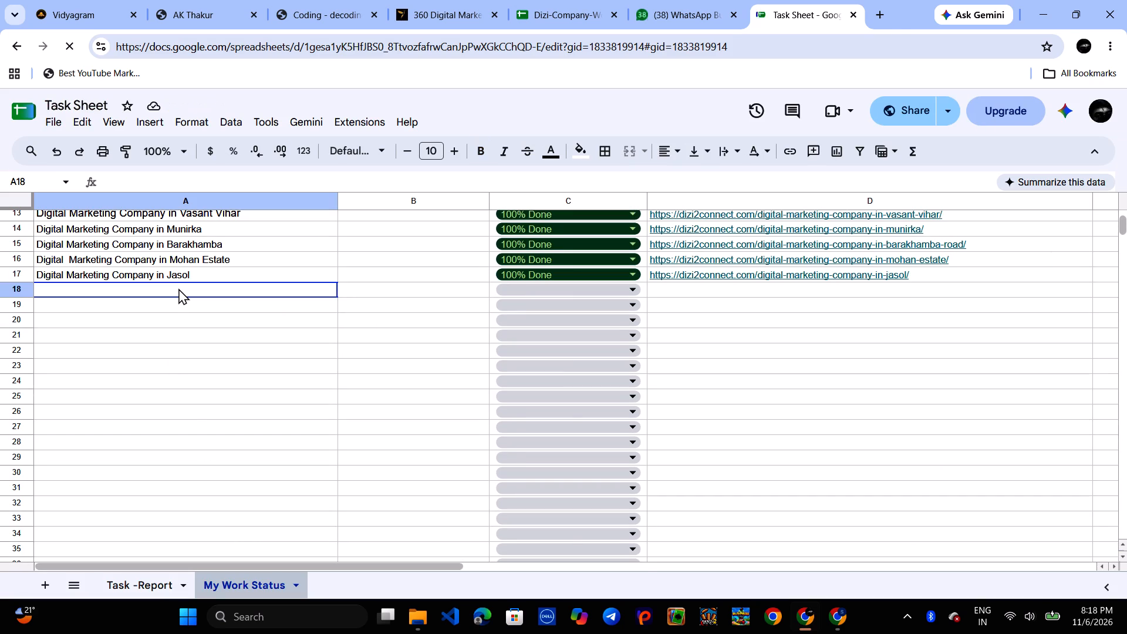
{"action": "key", "text": "ctrl+v"}
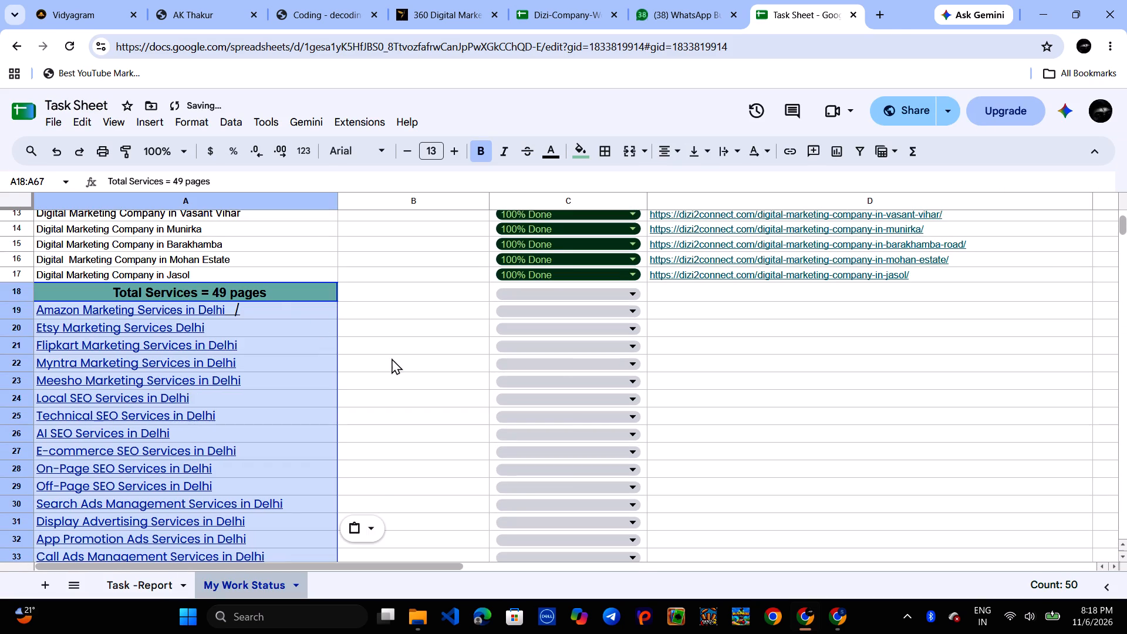
Switch to the Dizi-Company-Work-Data spreadsheet and copy the page requirements note in B25, beside the "Total Services = 49 pages" header.
{"action": "left_click", "coordinate": [427, 366]}
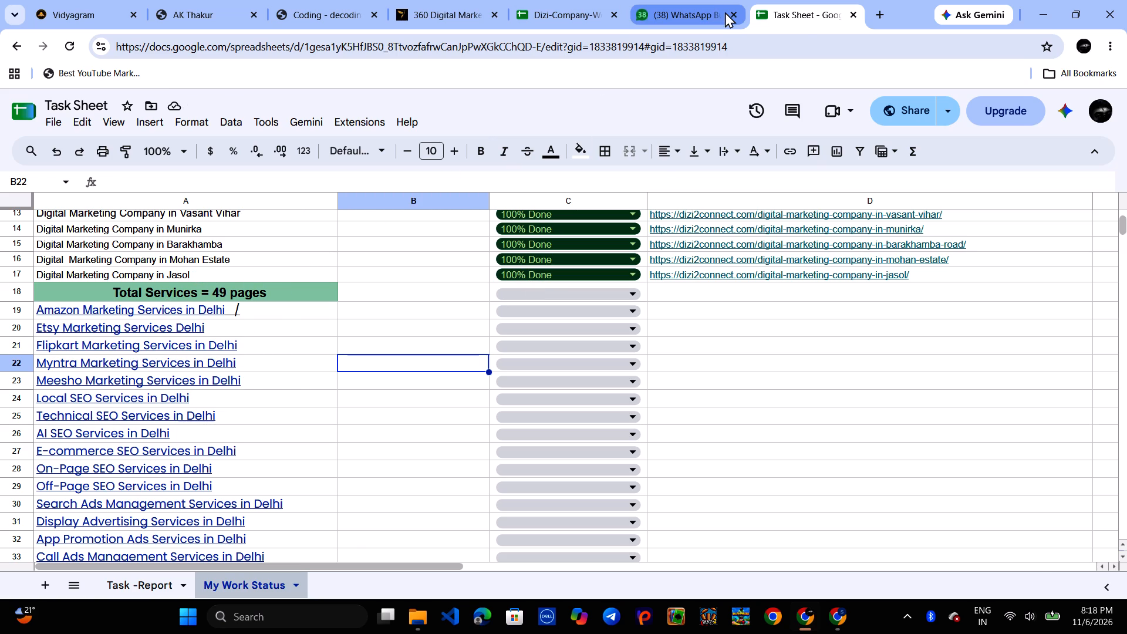
{"action": "left_click", "coordinate": [535, 7]}
{"action": "scroll", "coordinate": [417, 413], "scroll_direction": "up", "scroll_amount": 5}
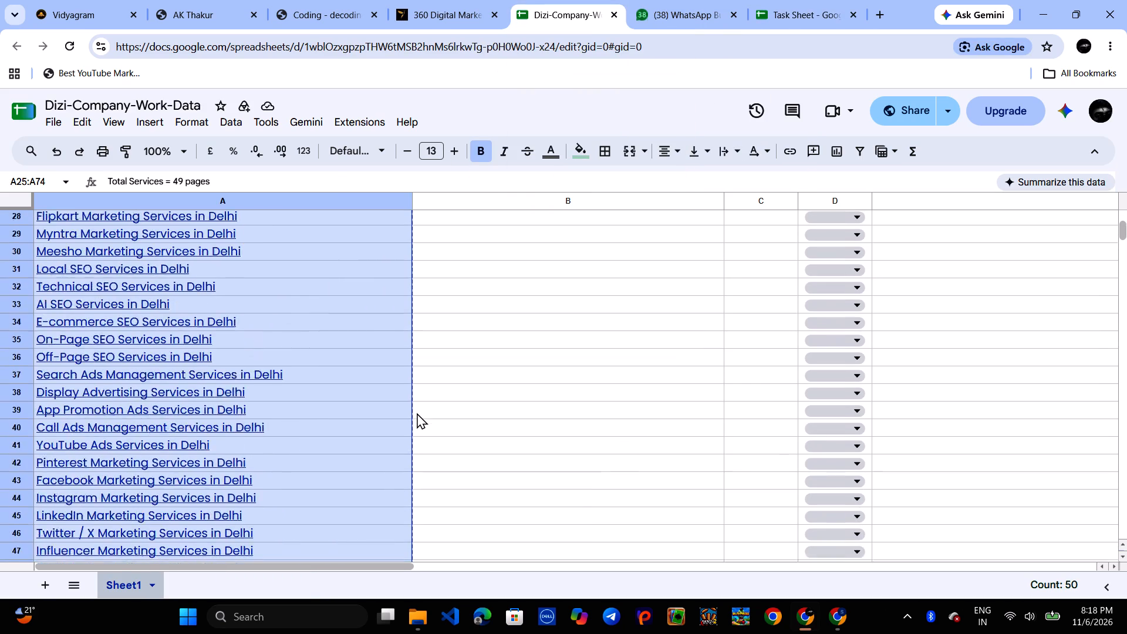
{"action": "scroll", "coordinate": [417, 413], "scroll_direction": "up", "scroll_amount": 1}
{"action": "scroll", "coordinate": [417, 413], "scroll_direction": "down", "scroll_amount": 2}
{"action": "left_click", "coordinate": [481, 323]}
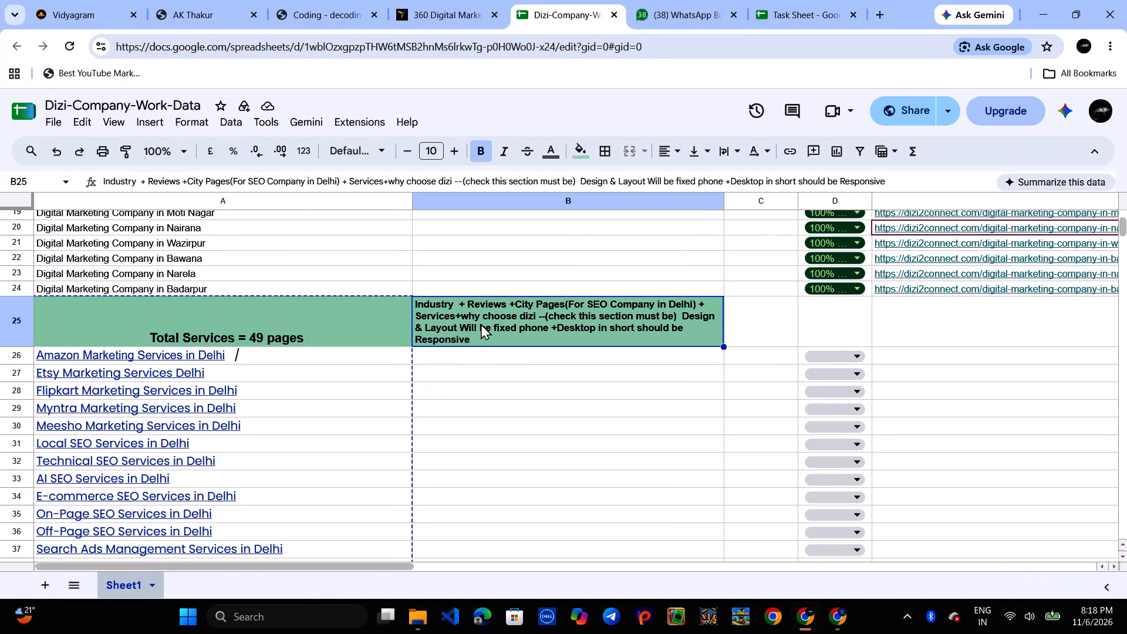
{"action": "left_click", "coordinate": [481, 323]}
{"action": "key", "text": "ctrl+c"}
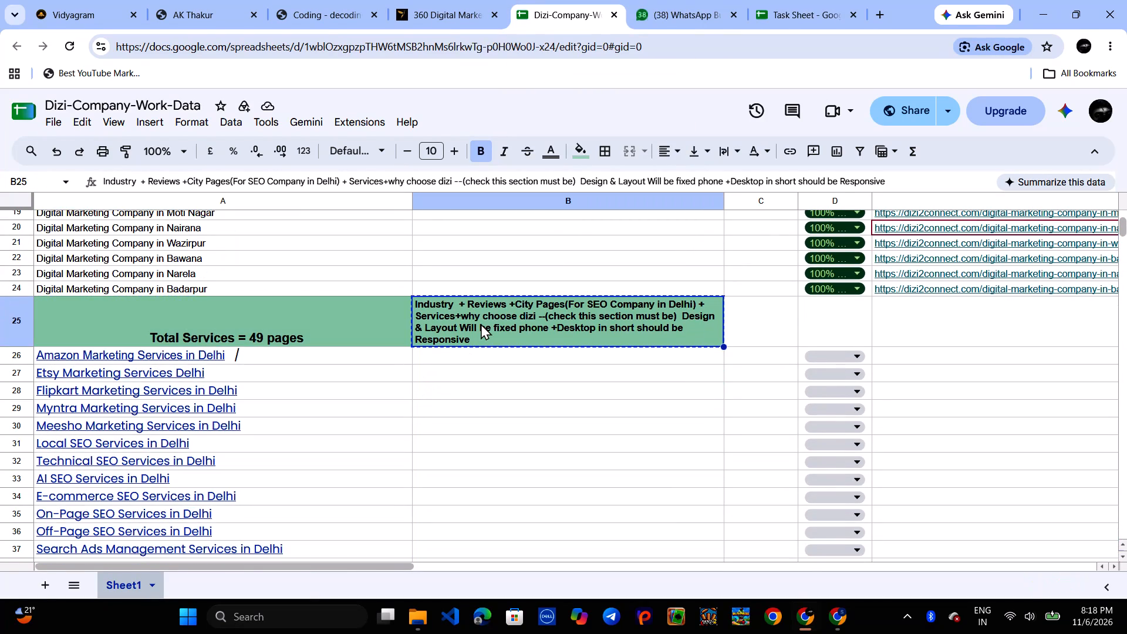
Return to the Task Sheet and look through the My Work Status entries above the services header for where the note fits.
{"action": "left_click", "coordinate": [790, 4]}
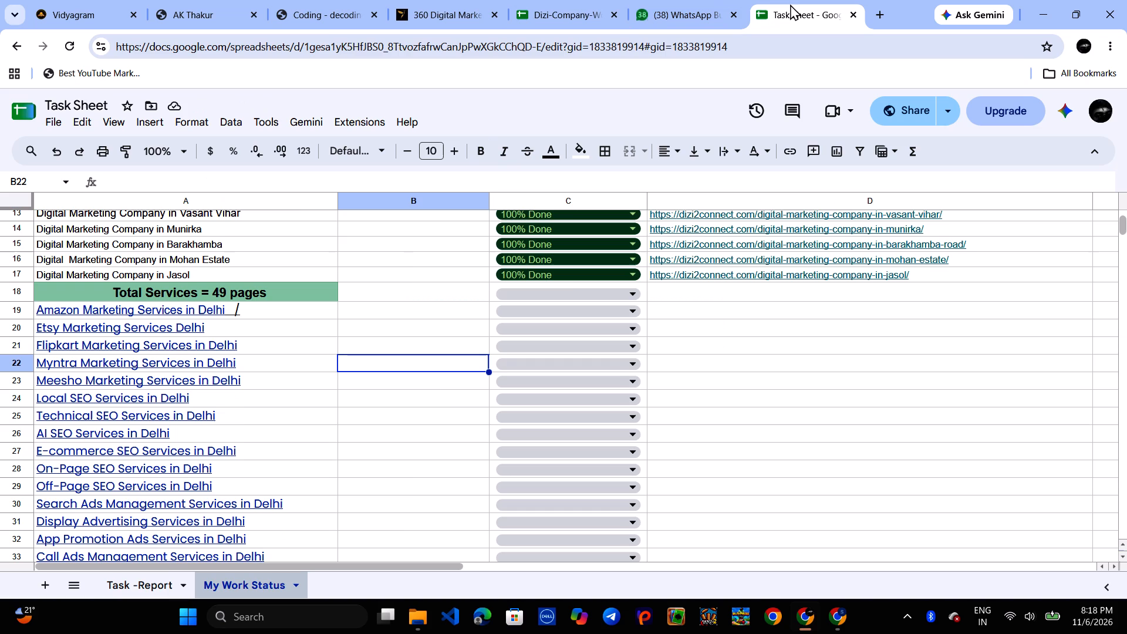
{"action": "scroll", "coordinate": [399, 471], "scroll_direction": "up", "scroll_amount": 3}
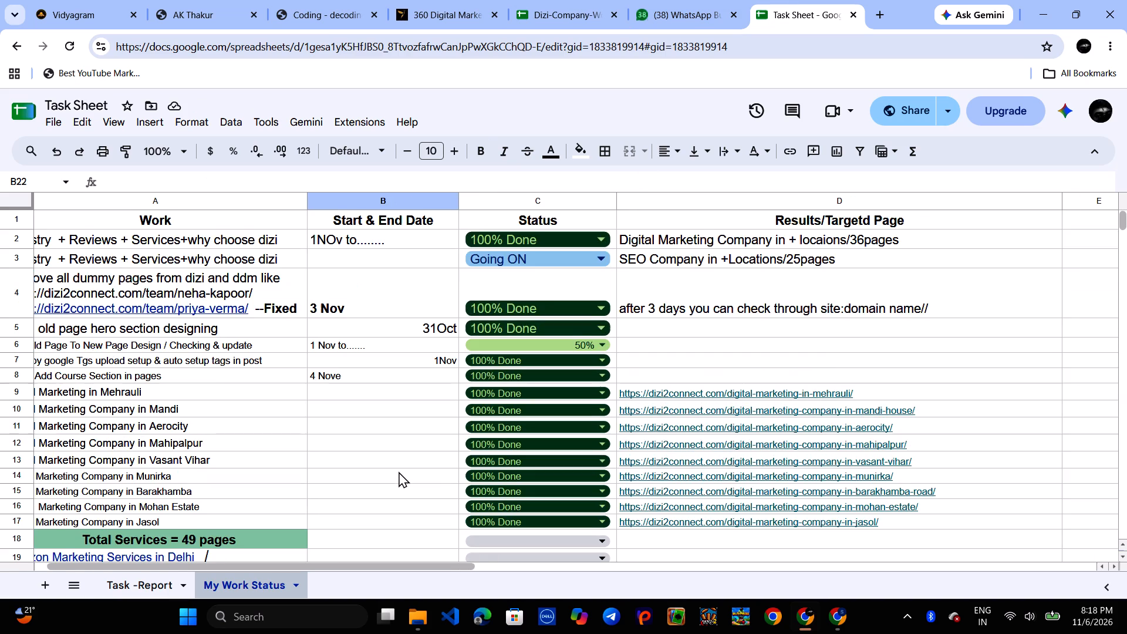
{"action": "scroll", "coordinate": [399, 471], "scroll_direction": "down", "scroll_amount": 1}
{"action": "scroll", "coordinate": [399, 471], "scroll_direction": "up", "scroll_amount": 1}
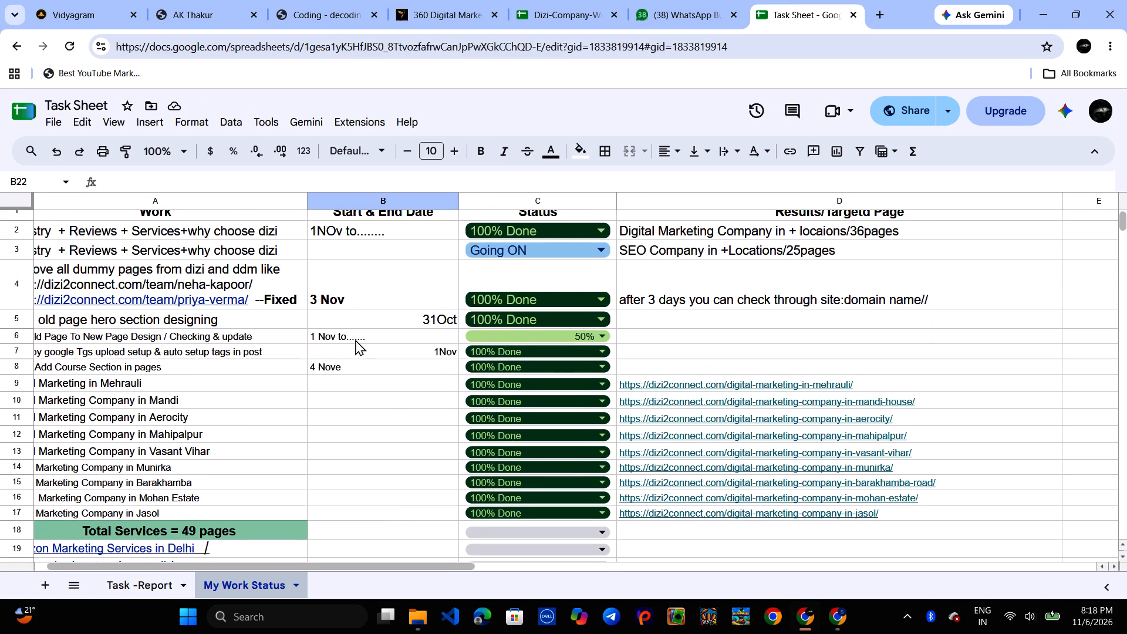
{"action": "scroll", "coordinate": [355, 339], "scroll_direction": "up", "scroll_amount": 1}
{"action": "scroll", "coordinate": [355, 339], "scroll_direction": "down", "scroll_amount": 1}
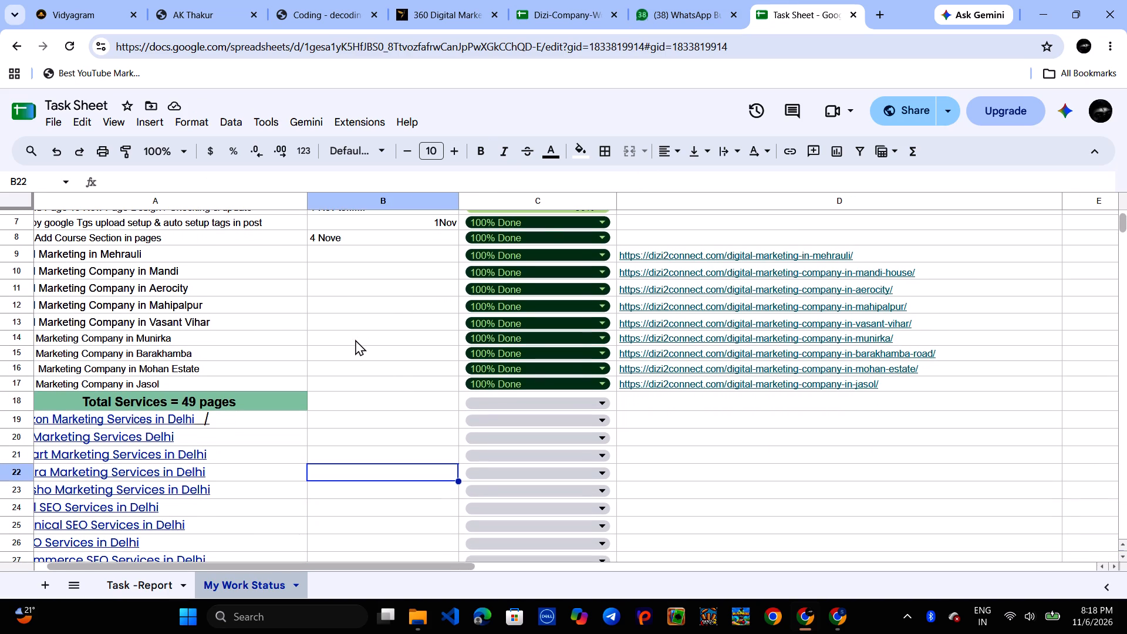
{"action": "scroll", "coordinate": [355, 339], "scroll_direction": "up", "scroll_amount": 3}
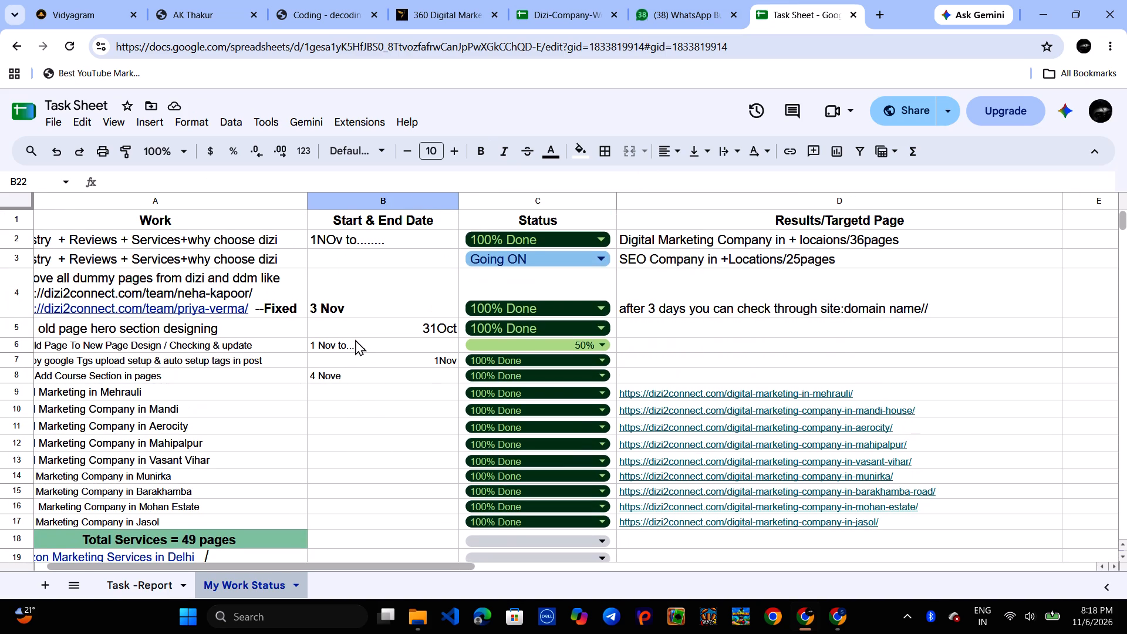
{"action": "scroll", "coordinate": [355, 339], "scroll_direction": "down", "scroll_amount": 1}
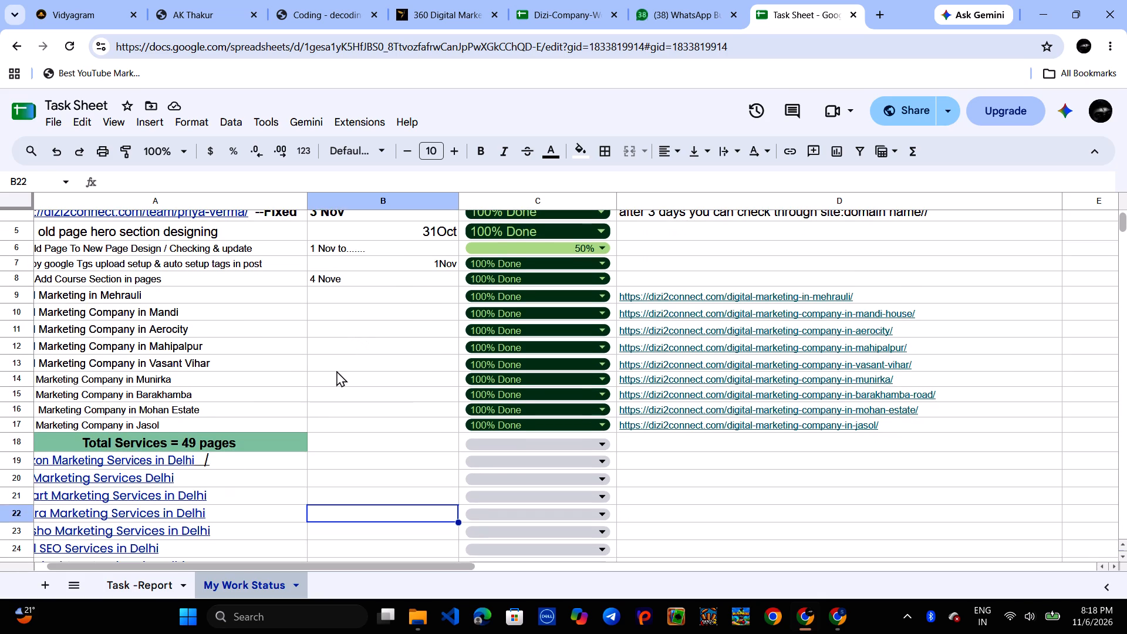
Move the services header and Delhi services list (A18:A67) down one row in My Work Status, so it starts at A19.
{"action": "left_click", "coordinate": [215, 442]}
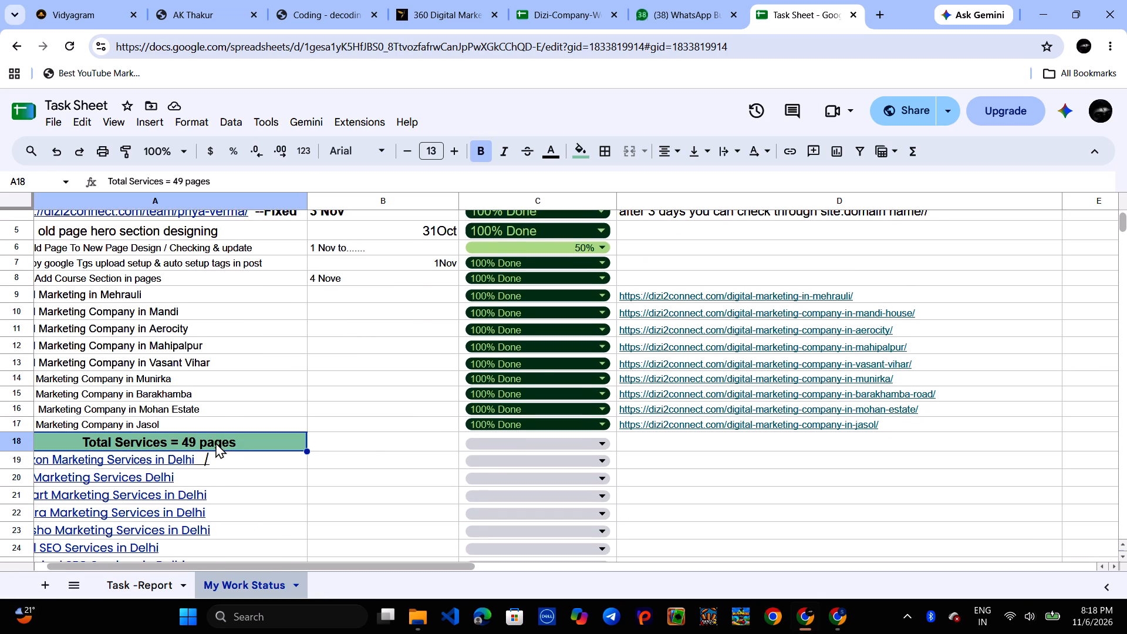
{"action": "left_click", "coordinate": [366, 441]}
{"action": "left_click_drag", "start_coordinate": [258, 444], "coordinate": [227, 505]}
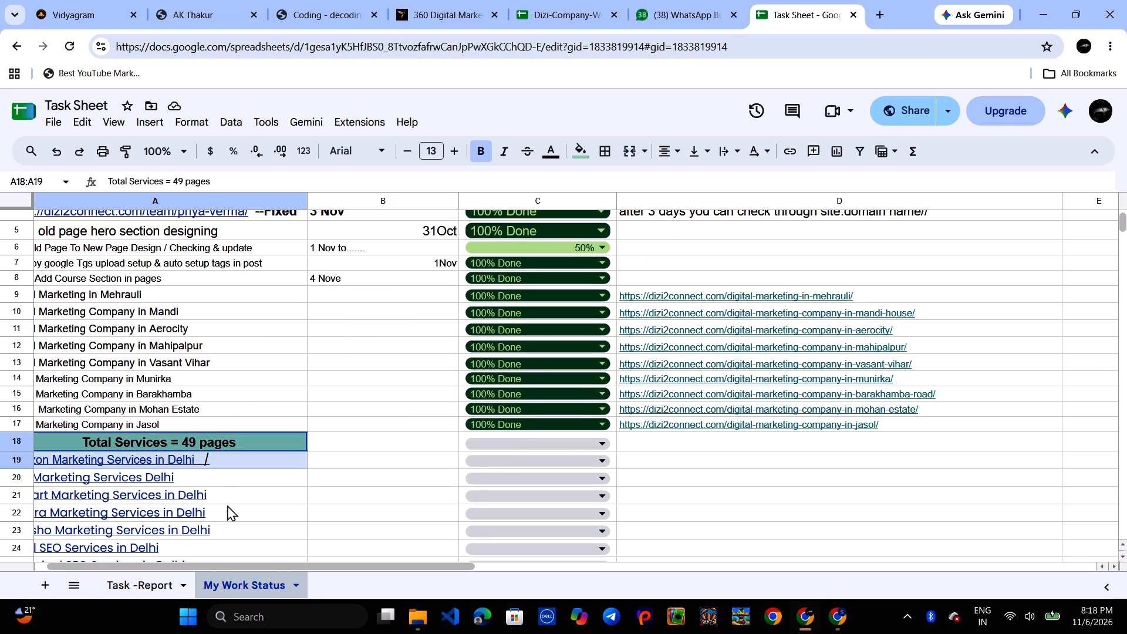
{"action": "left_click_drag", "start_coordinate": [227, 505], "coordinate": [198, 598]}
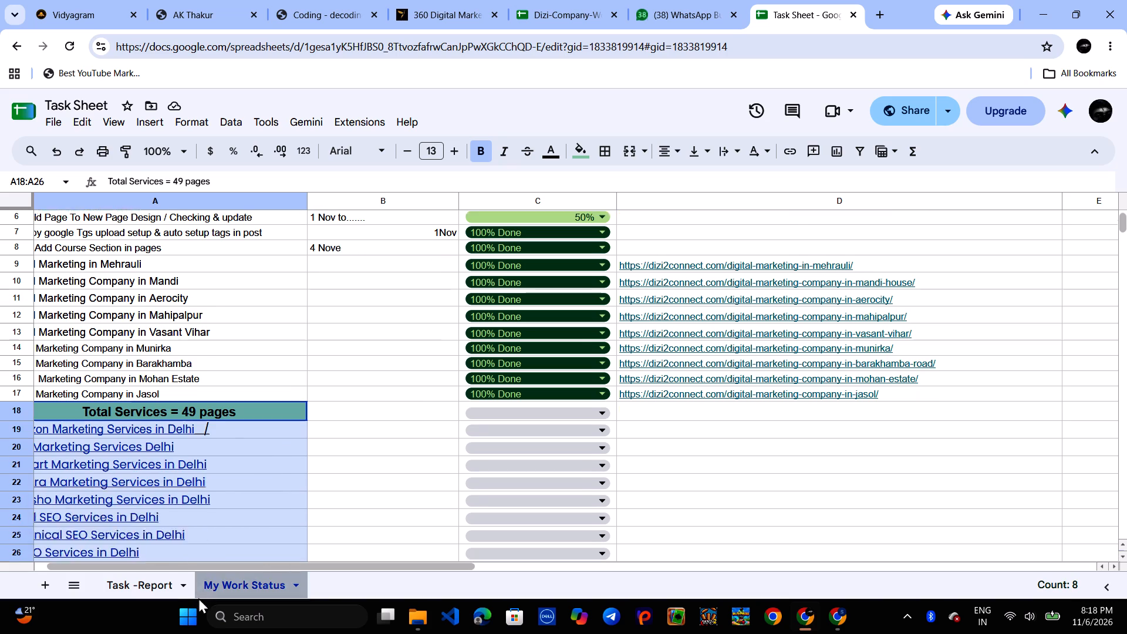
{"action": "left_click_drag", "start_coordinate": [198, 598], "coordinate": [203, 583]}
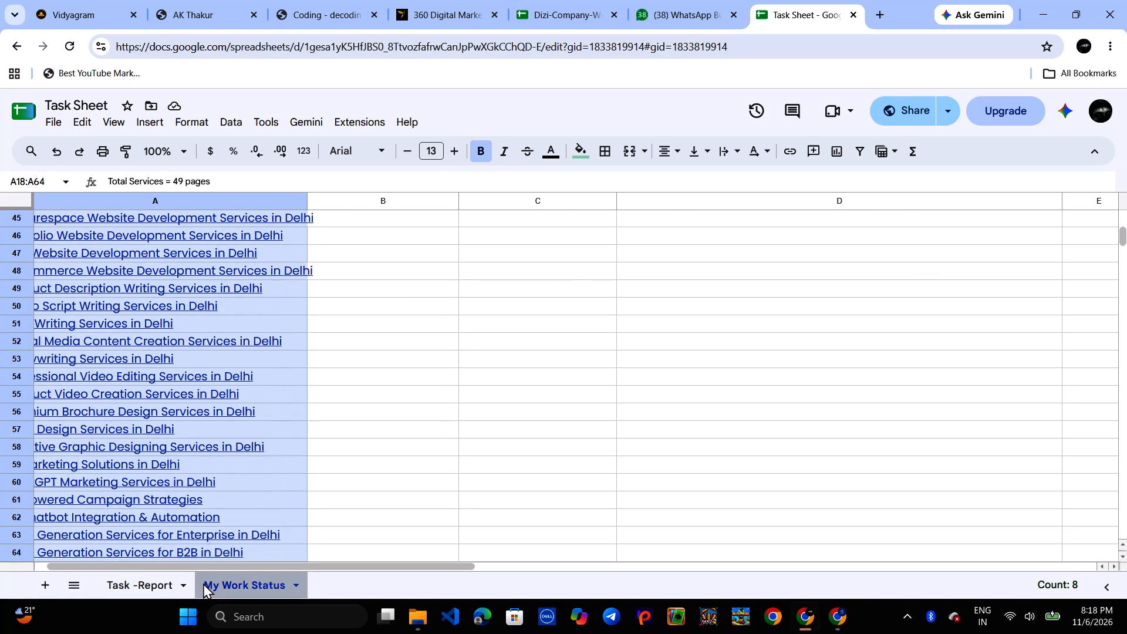
{"action": "left_click_drag", "start_coordinate": [203, 583], "coordinate": [219, 459]}
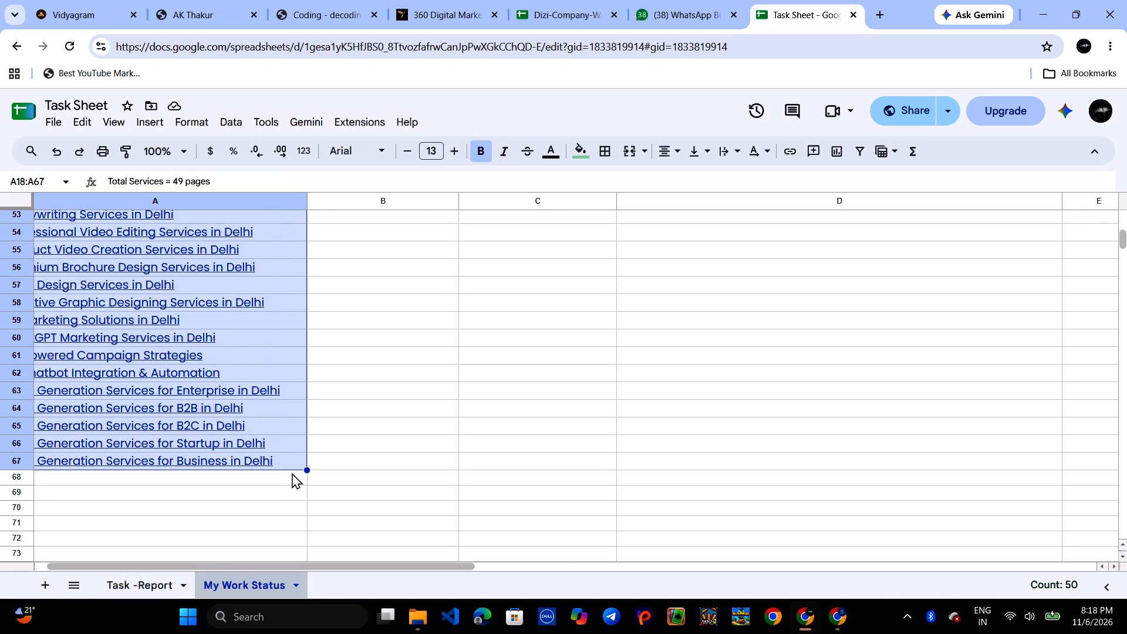
{"action": "left_click_drag", "start_coordinate": [285, 472], "coordinate": [285, 481]}
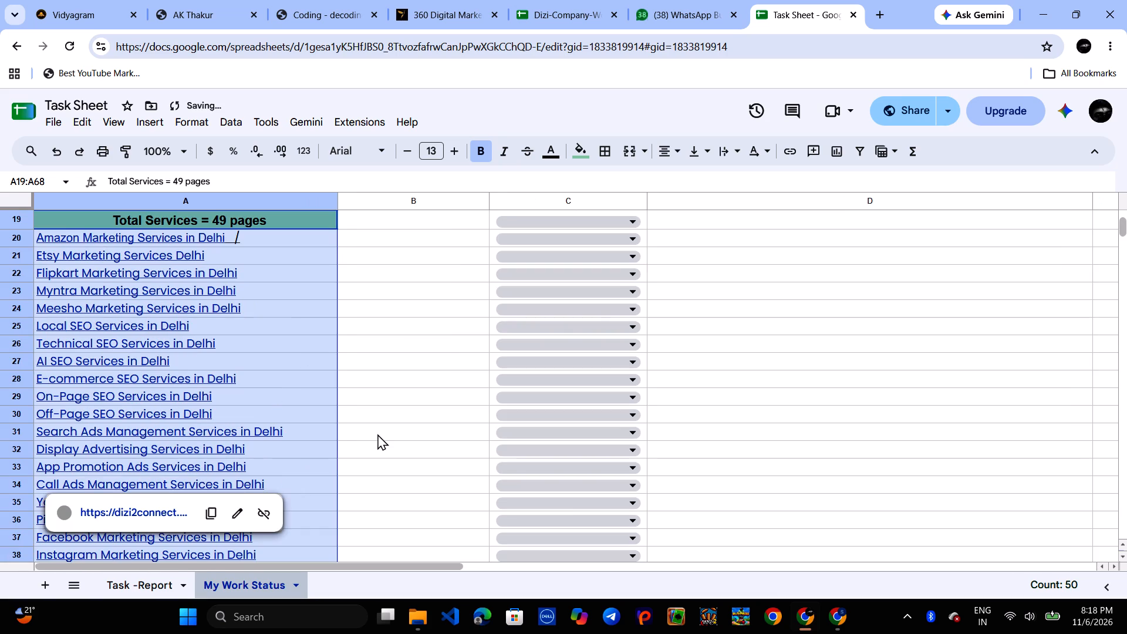
Paste the copied page requirements note into the empty cell A18, directly above the "Total Services = 49 pages" header.
{"action": "left_click", "coordinate": [377, 434]}
{"action": "scroll", "coordinate": [377, 434], "scroll_direction": "up", "scroll_amount": 2}
{"action": "left_click", "coordinate": [284, 350]}
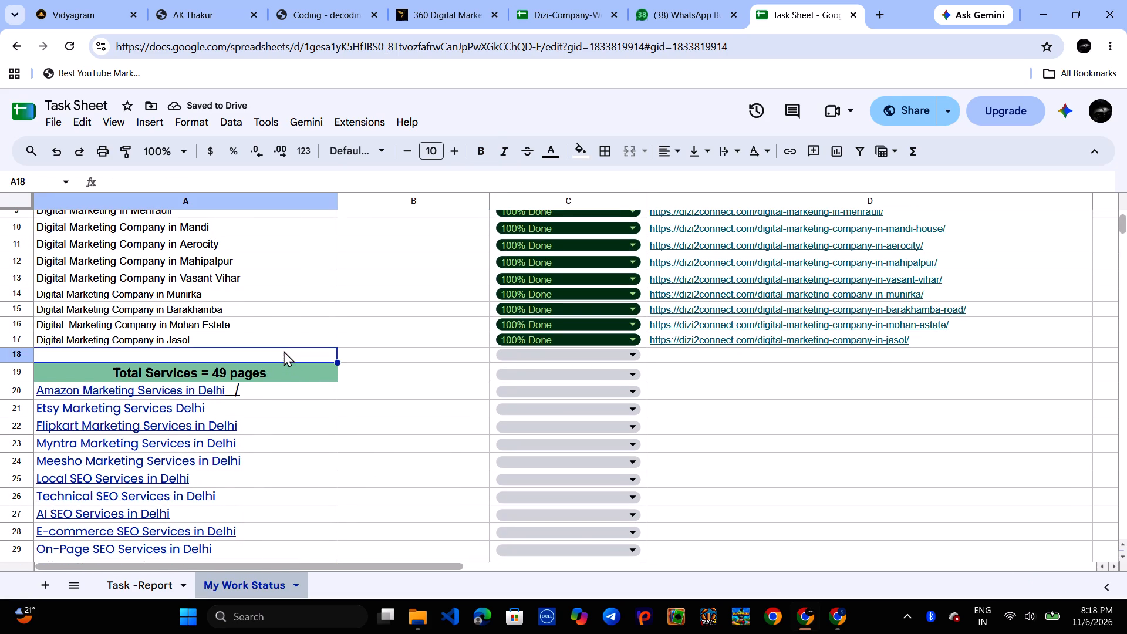
{"action": "key", "text": "ctrl+v"}
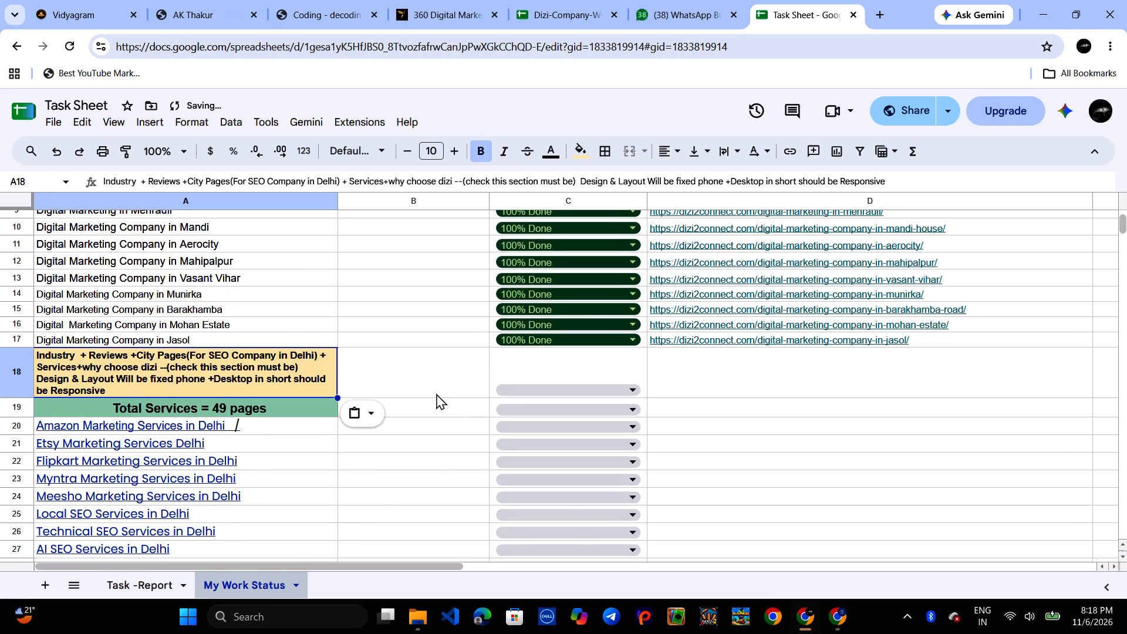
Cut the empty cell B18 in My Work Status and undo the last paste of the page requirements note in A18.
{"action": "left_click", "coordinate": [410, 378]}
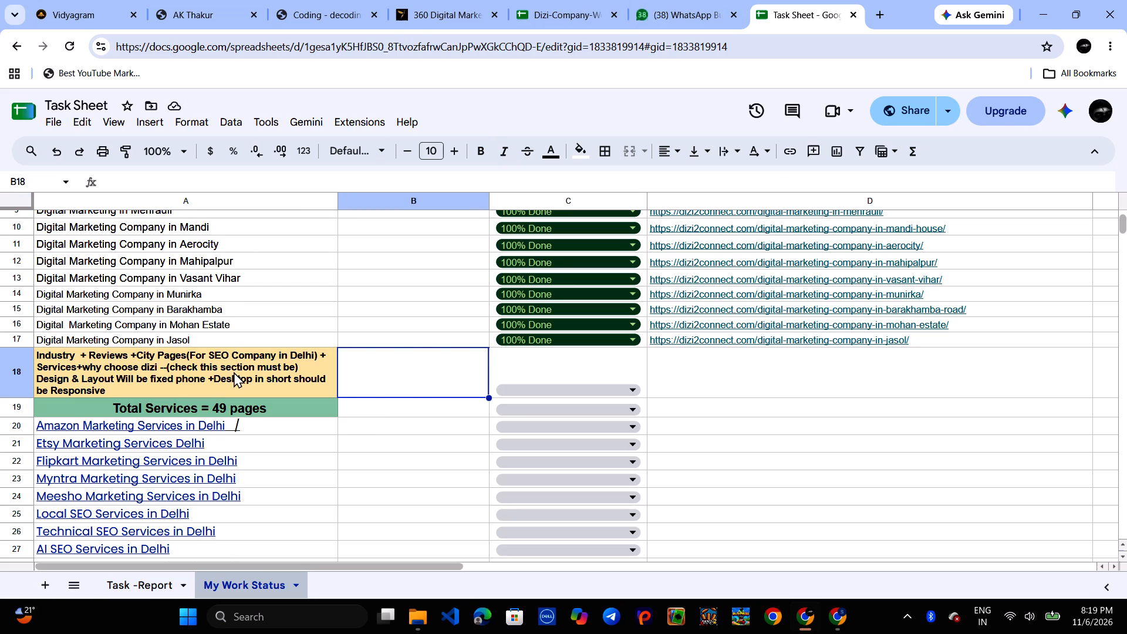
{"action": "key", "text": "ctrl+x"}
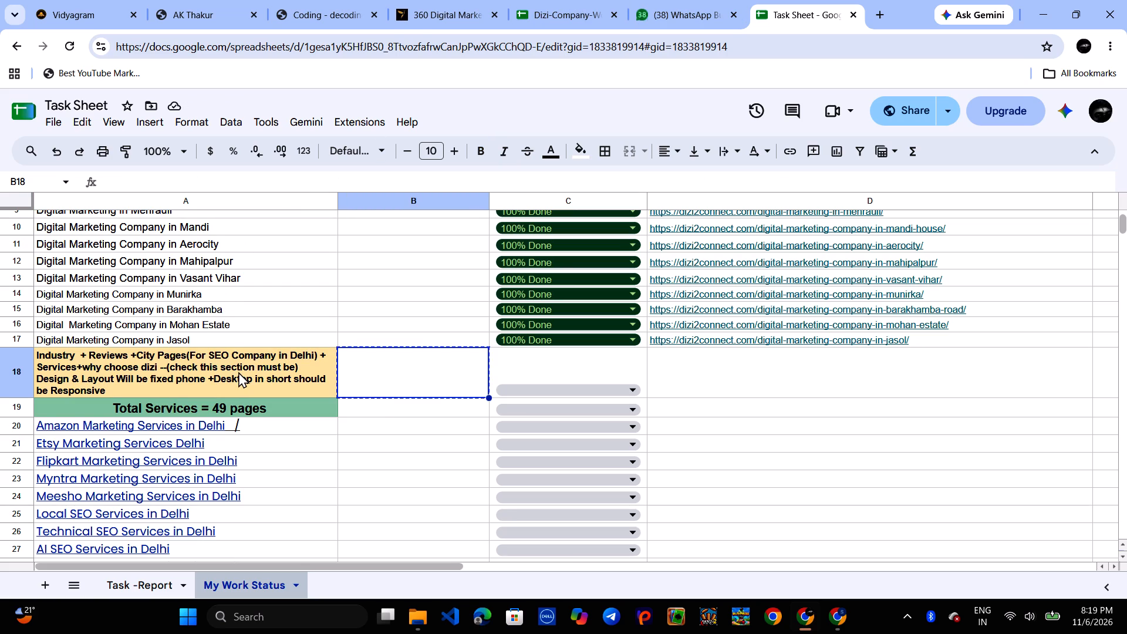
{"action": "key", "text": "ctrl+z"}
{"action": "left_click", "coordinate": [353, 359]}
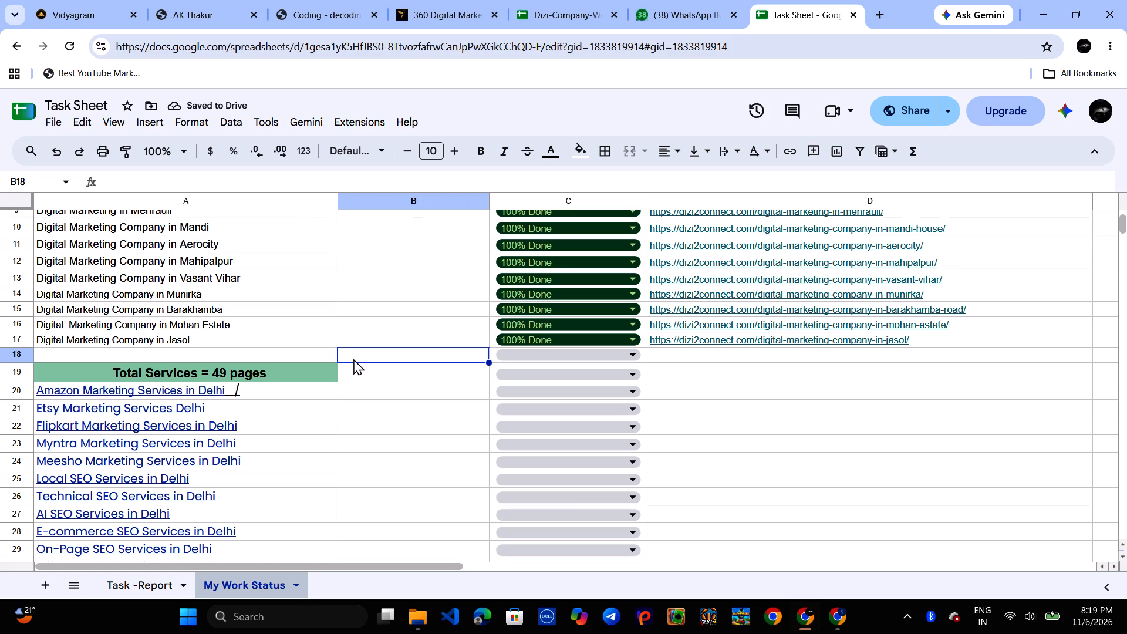
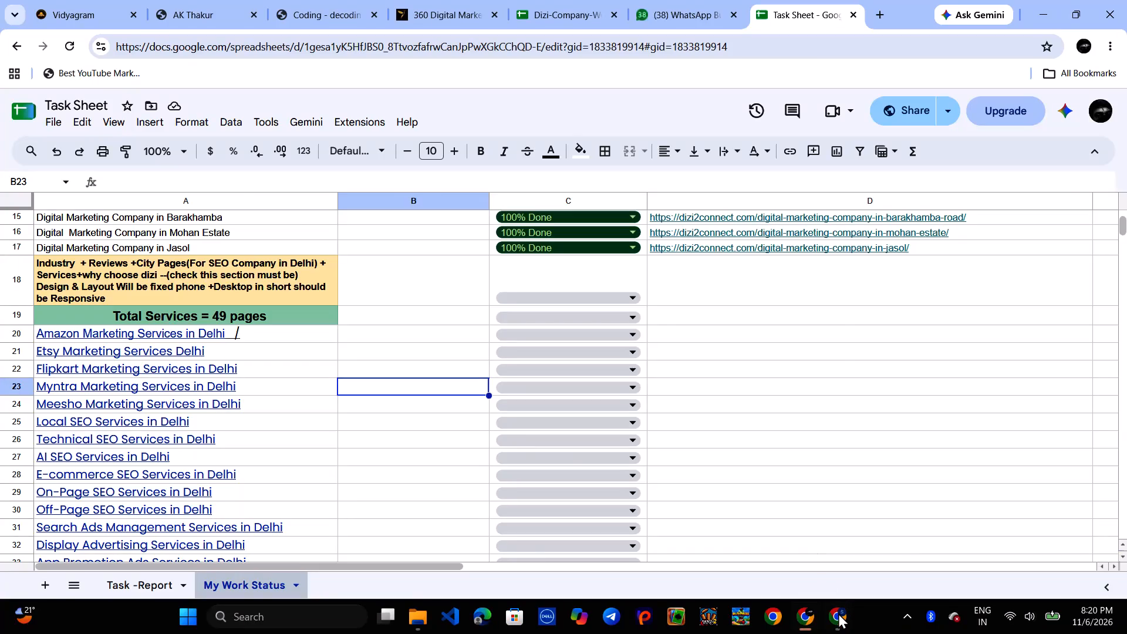
Switch to the Dizi2Connect WordPress admin window and look through the "e-commerce" page search results for the existing Delhi service pages.
{"action": "left_click", "coordinate": [838, 613]}
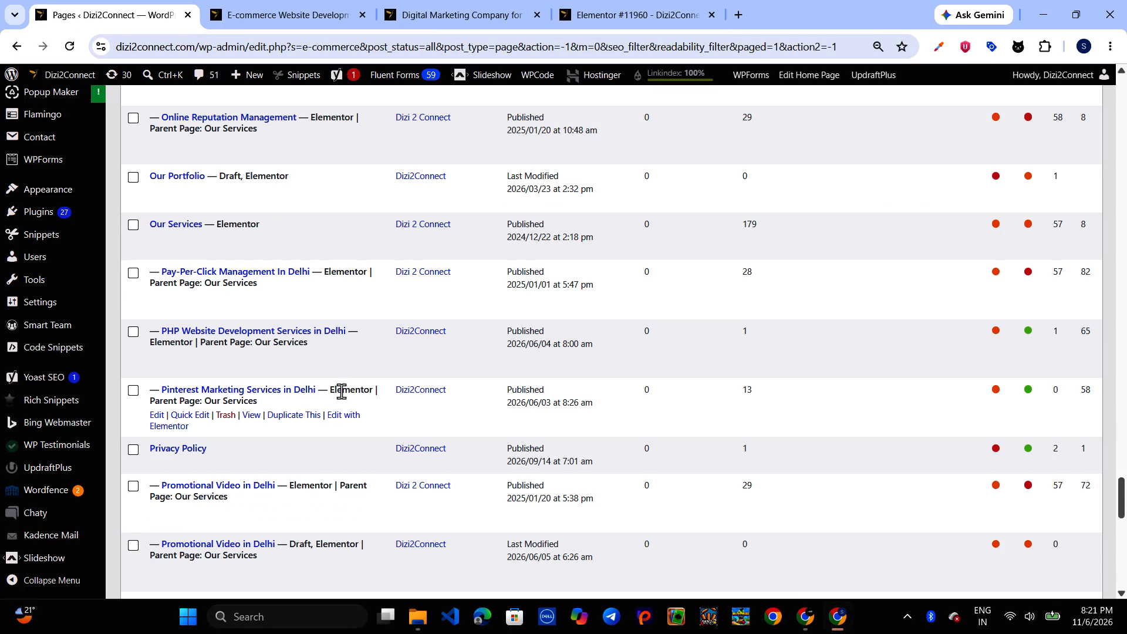
{"action": "scroll", "coordinate": [341, 391], "scroll_direction": "up", "scroll_amount": 6}
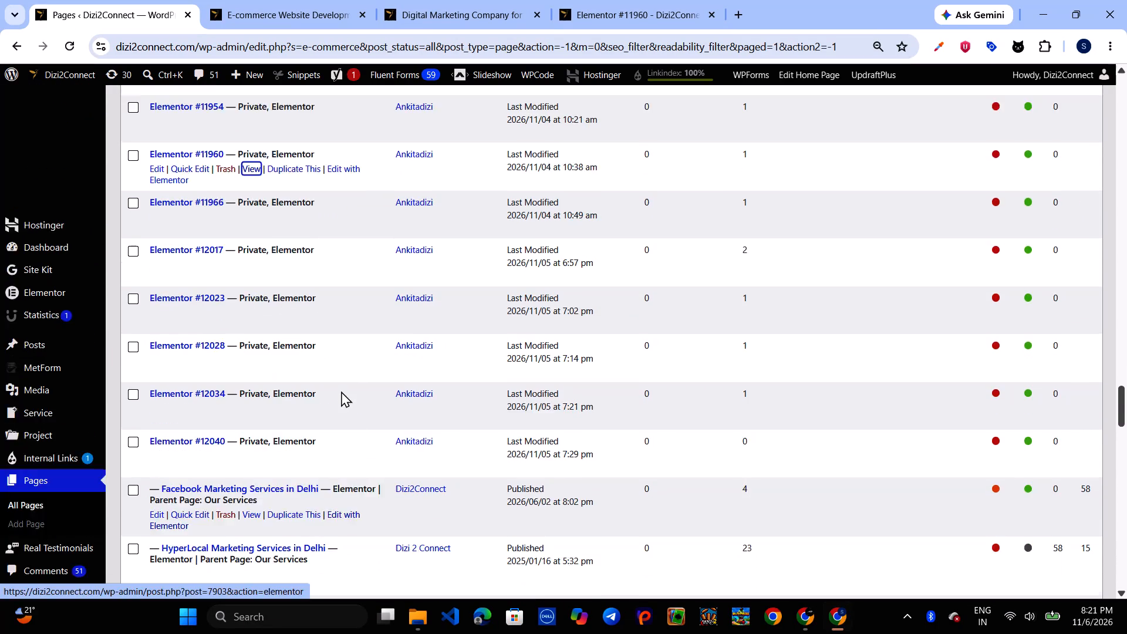
{"action": "scroll", "coordinate": [341, 391], "scroll_direction": "up", "scroll_amount": 2}
{"action": "scroll", "coordinate": [341, 391], "scroll_direction": "down", "scroll_amount": 2}
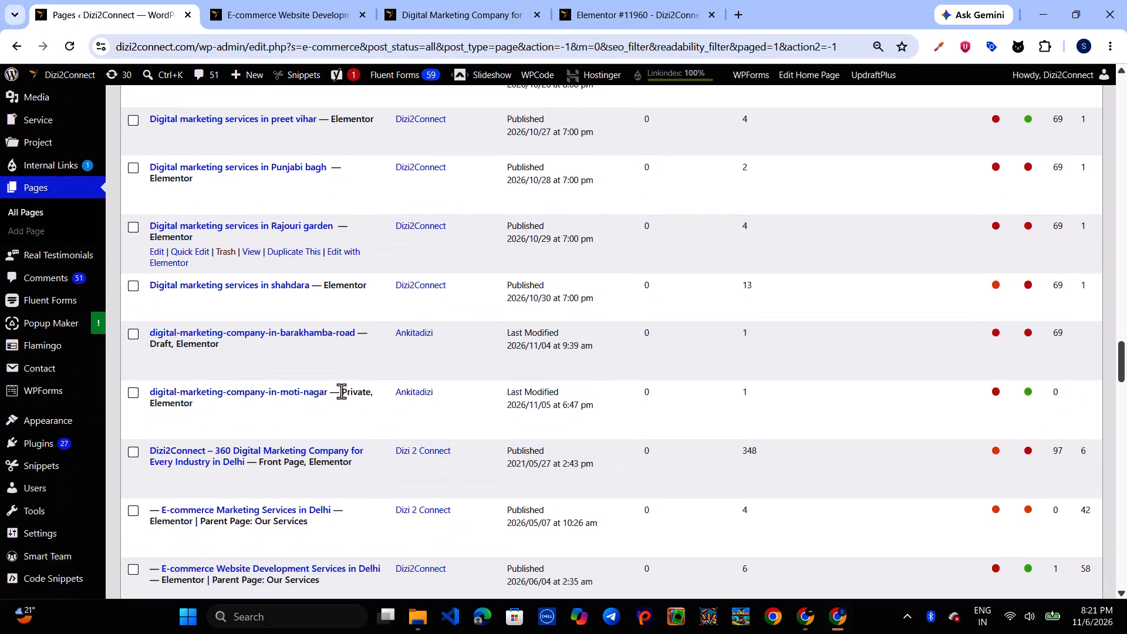
{"action": "scroll", "coordinate": [341, 391], "scroll_direction": "down", "scroll_amount": 3}
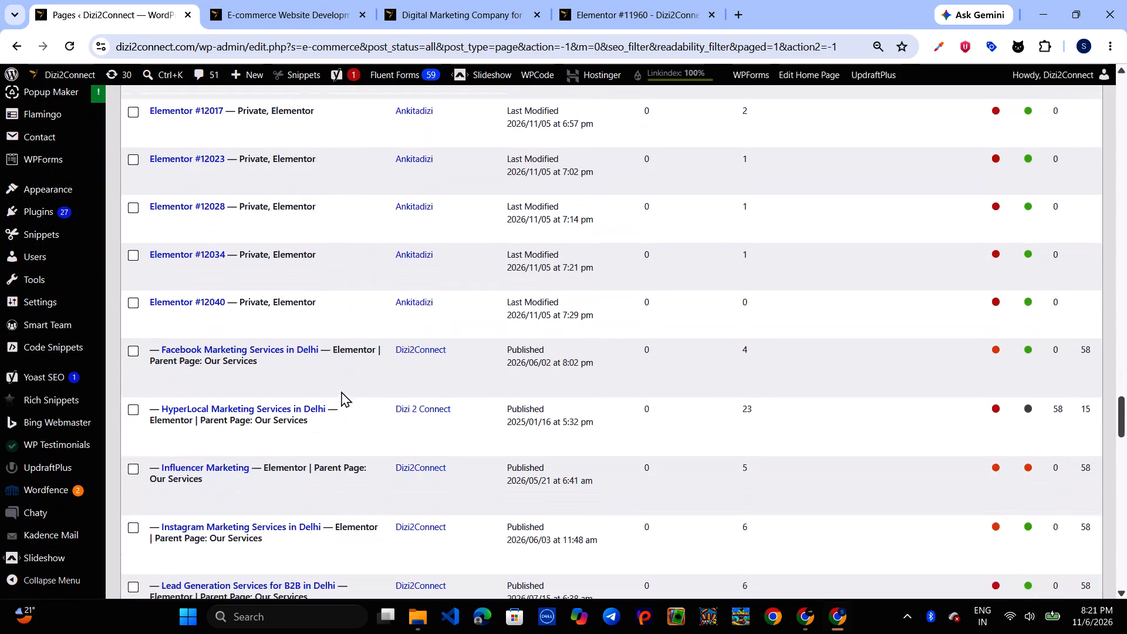
{"action": "scroll", "coordinate": [341, 391], "scroll_direction": "down", "scroll_amount": 3}
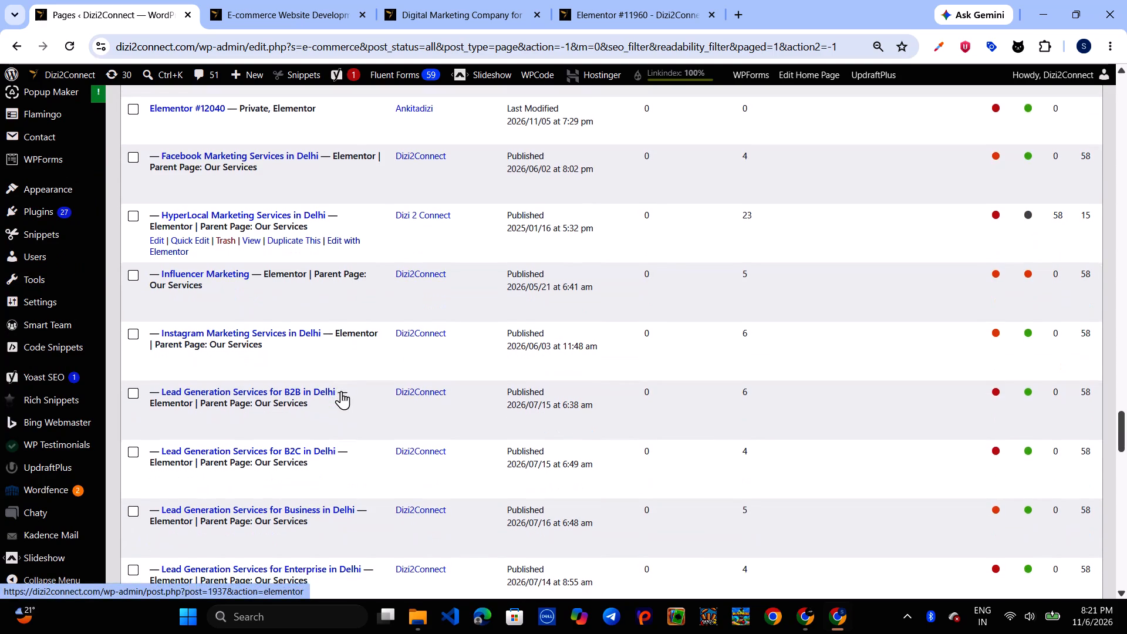
{"action": "scroll", "coordinate": [341, 391], "scroll_direction": "down", "scroll_amount": 1}
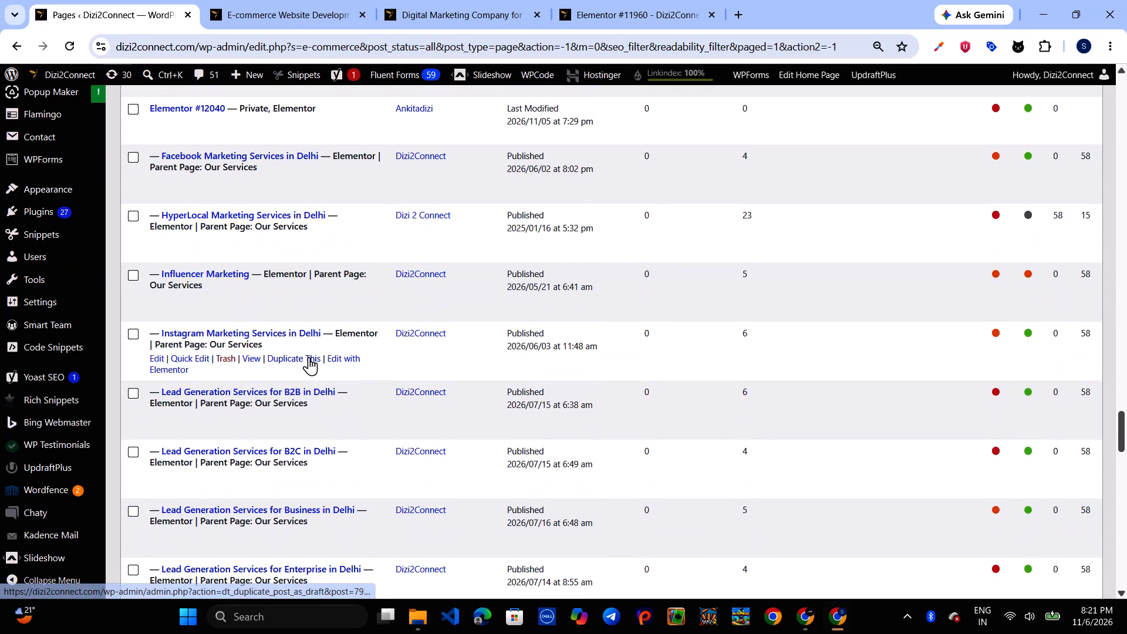
{"action": "scroll", "coordinate": [302, 443], "scroll_direction": "down", "scroll_amount": 3}
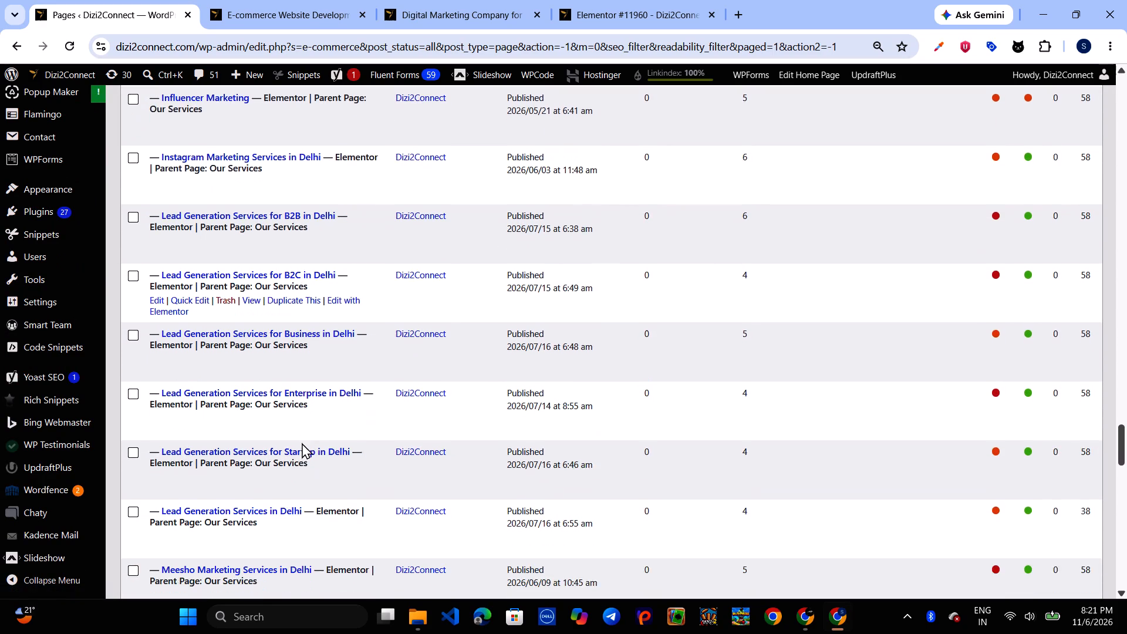
{"action": "scroll", "coordinate": [302, 443], "scroll_direction": "down", "scroll_amount": 4}
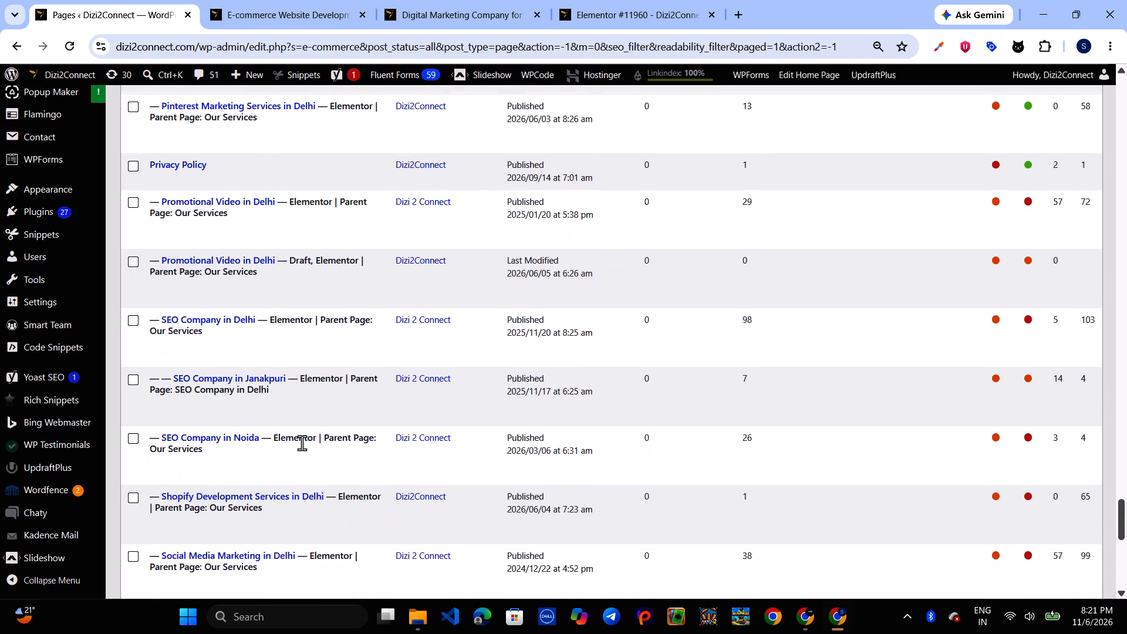
{"action": "scroll", "coordinate": [302, 443], "scroll_direction": "down", "scroll_amount": 4}
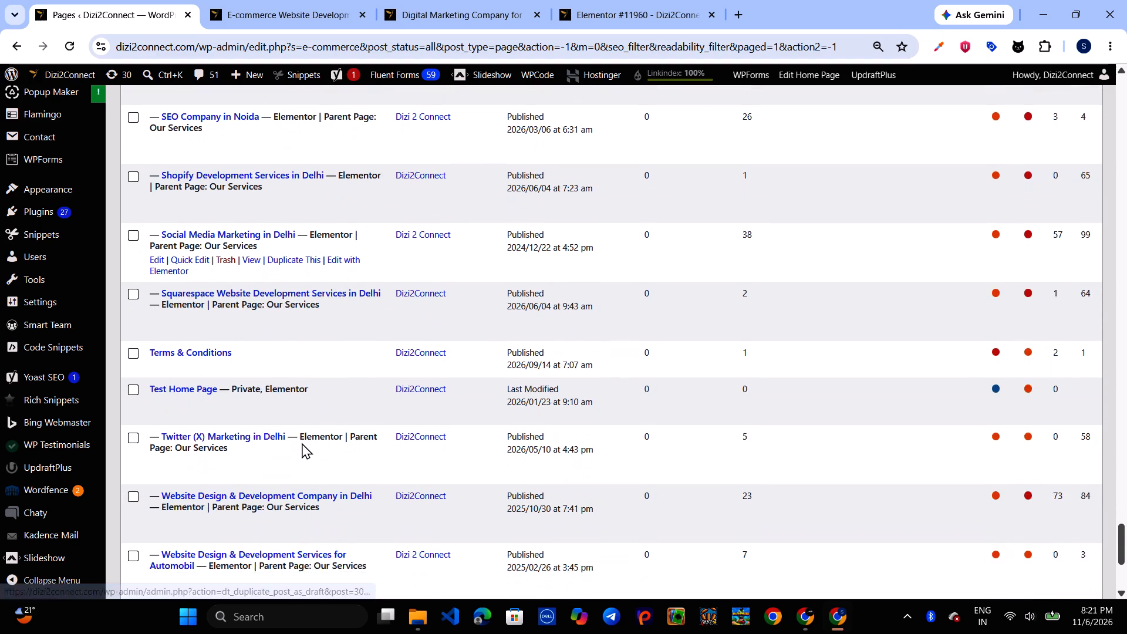
{"action": "scroll", "coordinate": [302, 443], "scroll_direction": "down", "scroll_amount": 3}
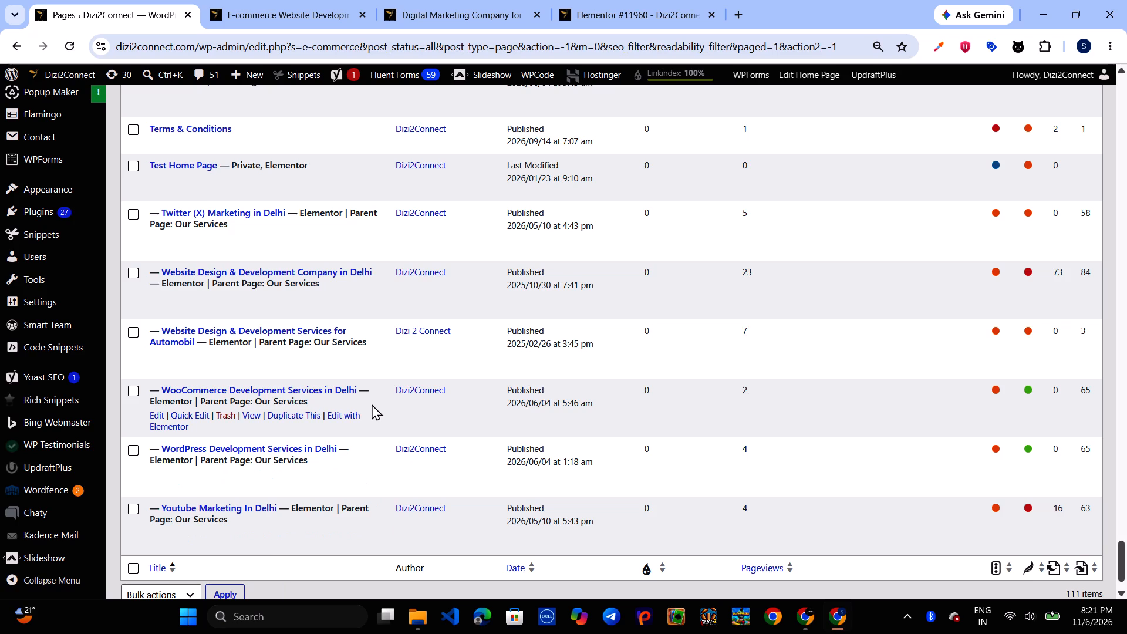
{"action": "scroll", "coordinate": [372, 404], "scroll_direction": "up", "scroll_amount": 6}
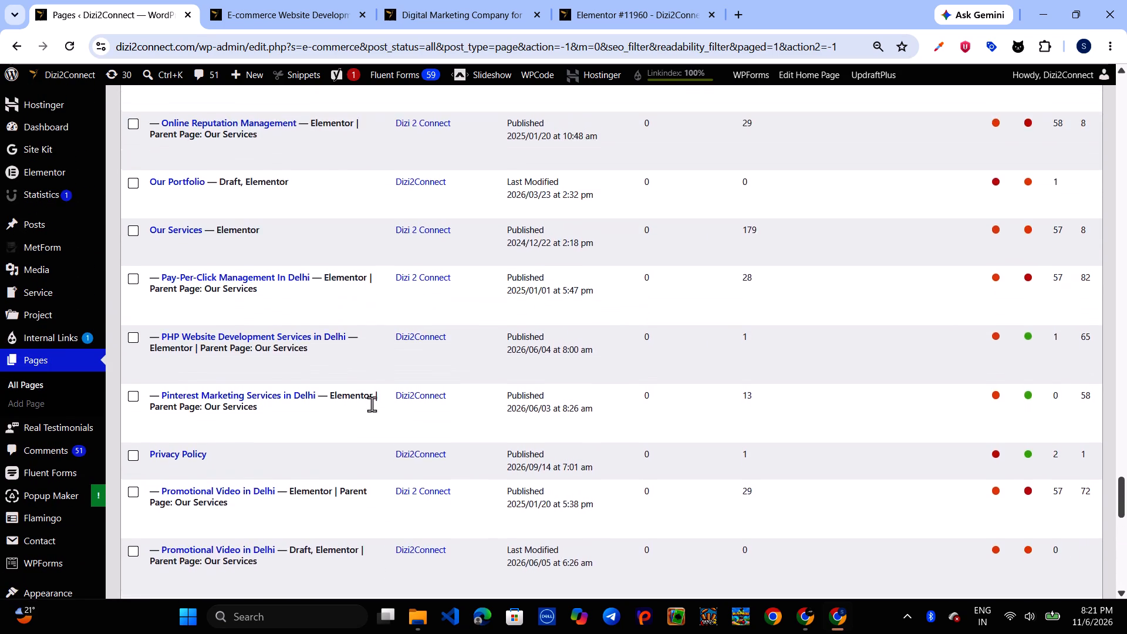
{"action": "scroll", "coordinate": [372, 404], "scroll_direction": "up", "scroll_amount": 5}
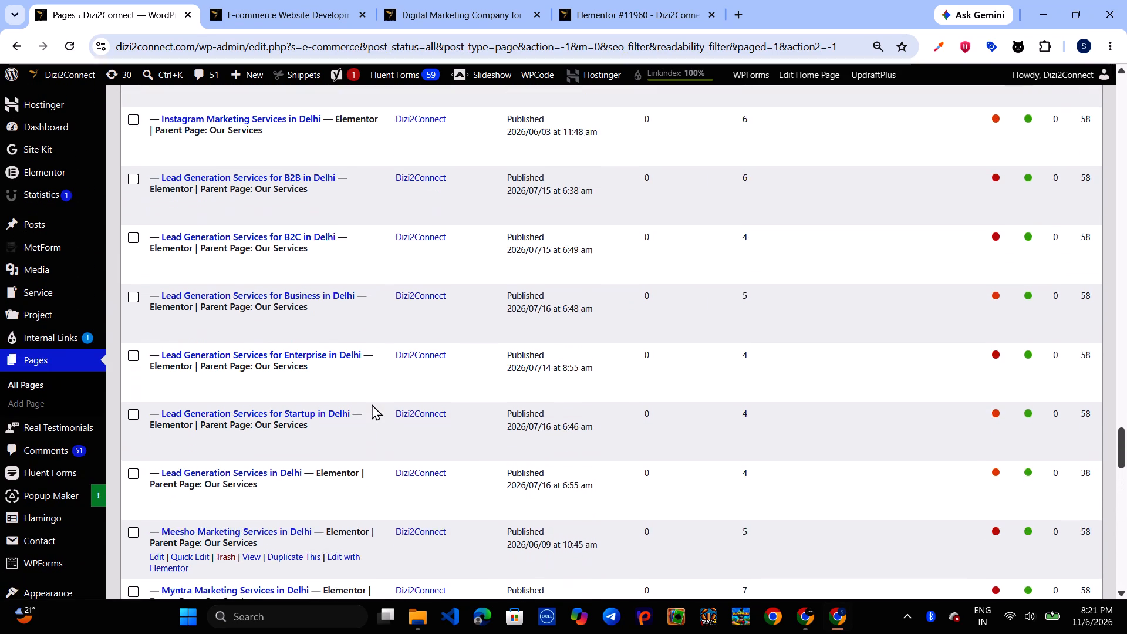
{"action": "scroll", "coordinate": [372, 404], "scroll_direction": "up", "scroll_amount": 6}
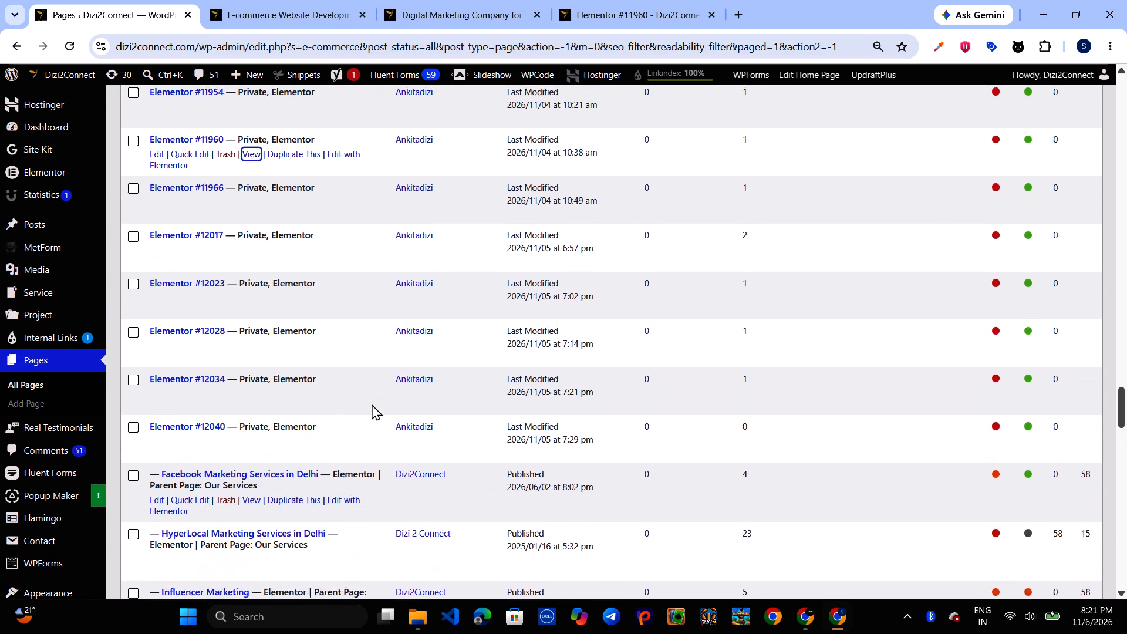
{"action": "scroll", "coordinate": [372, 404], "scroll_direction": "up", "scroll_amount": 4}
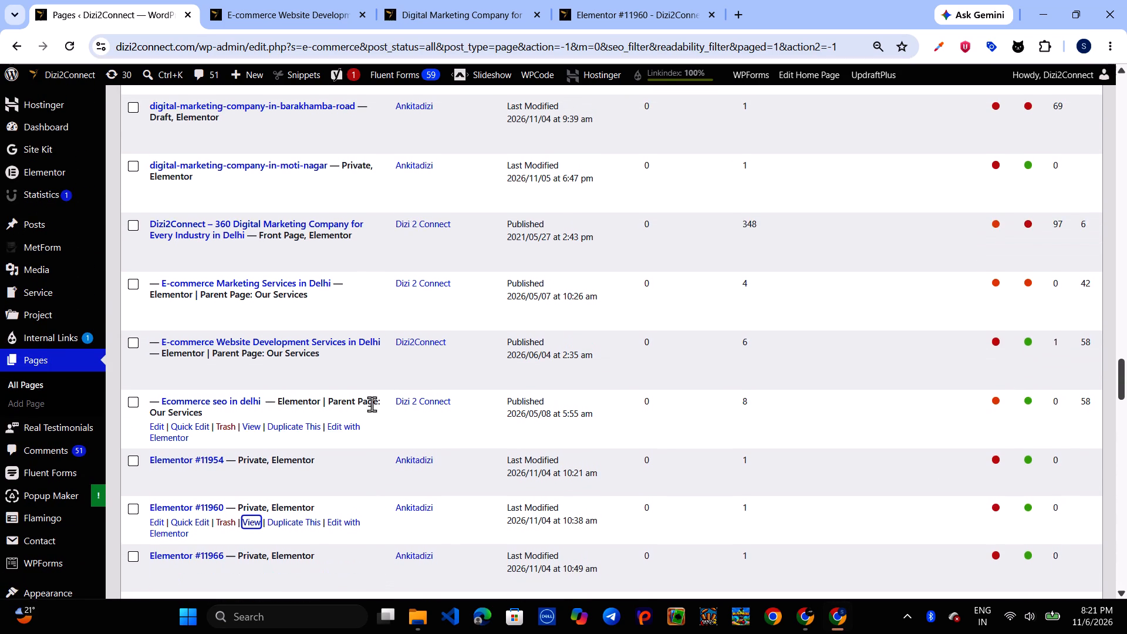
Set the Pages list's number of items per page to 500 in the screen options and apply it.
{"action": "scroll", "coordinate": [372, 404], "scroll_direction": "up", "scroll_amount": 9}
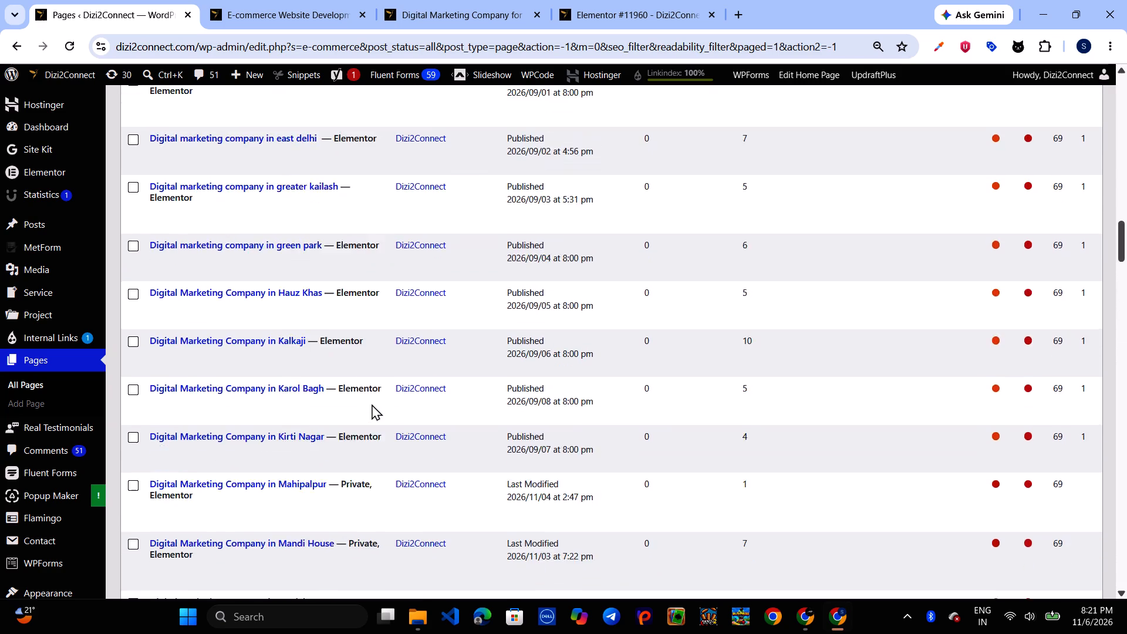
{"action": "scroll", "coordinate": [372, 404], "scroll_direction": "up", "scroll_amount": 5}
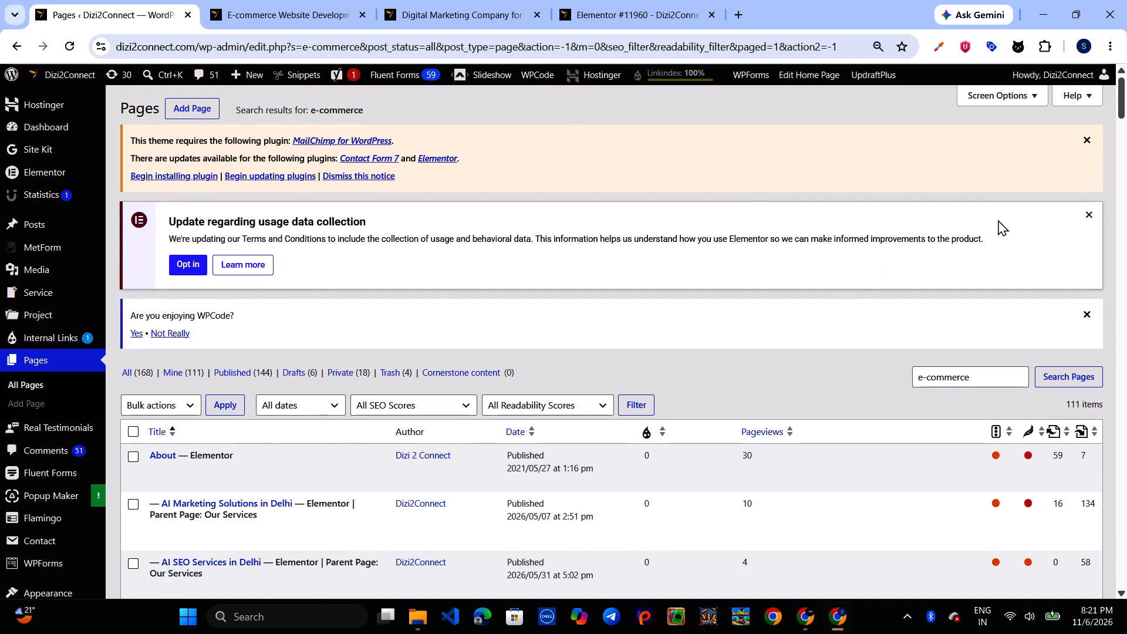
{"action": "left_click", "coordinate": [977, 93]}
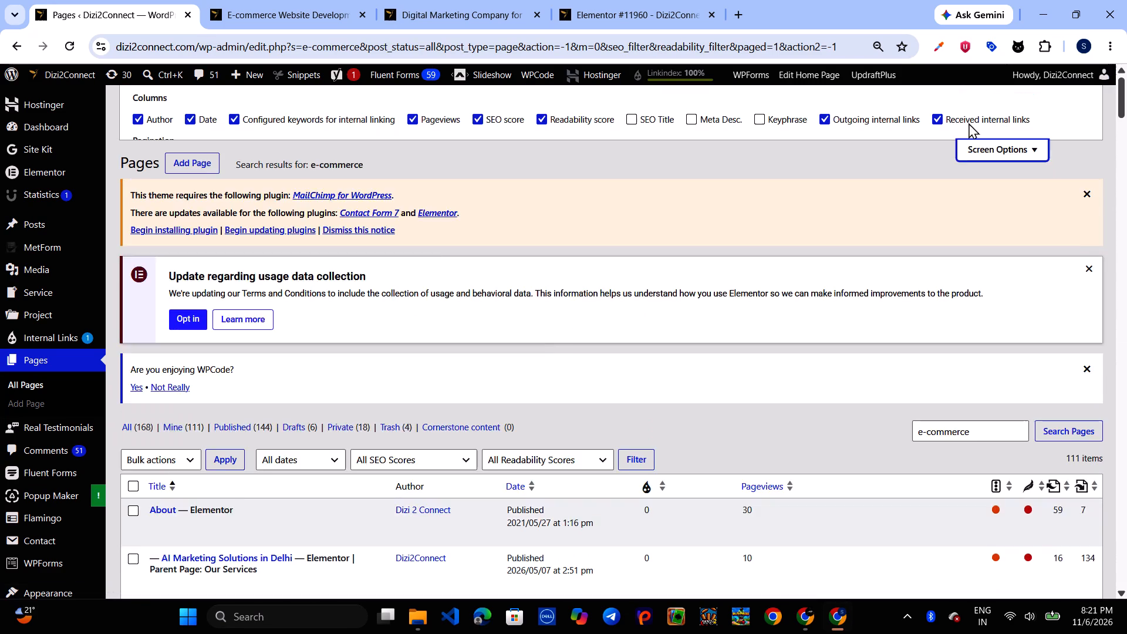
{"action": "left_click", "coordinate": [251, 170]}
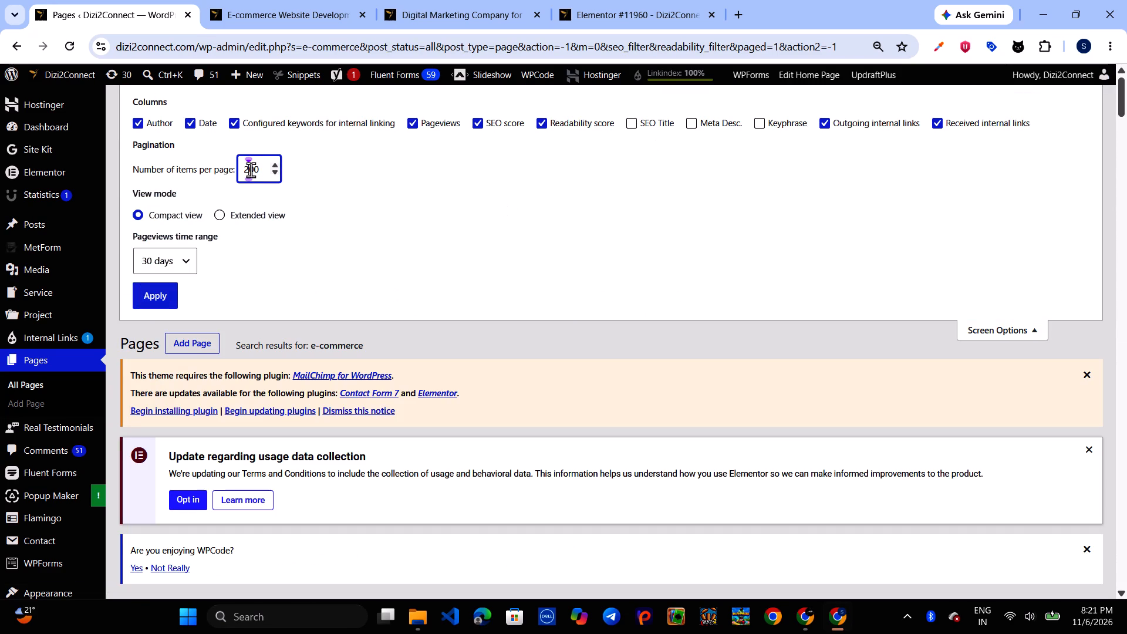
{"action": "key", "text": "BackSpace"}
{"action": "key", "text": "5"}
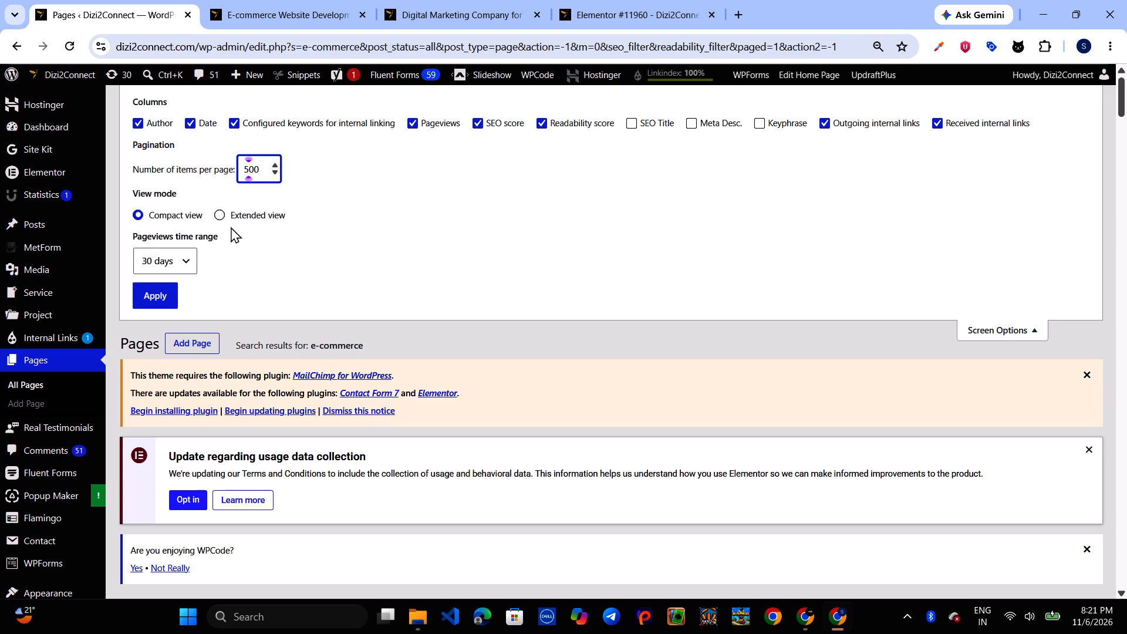
{"action": "left_click", "coordinate": [166, 293]}
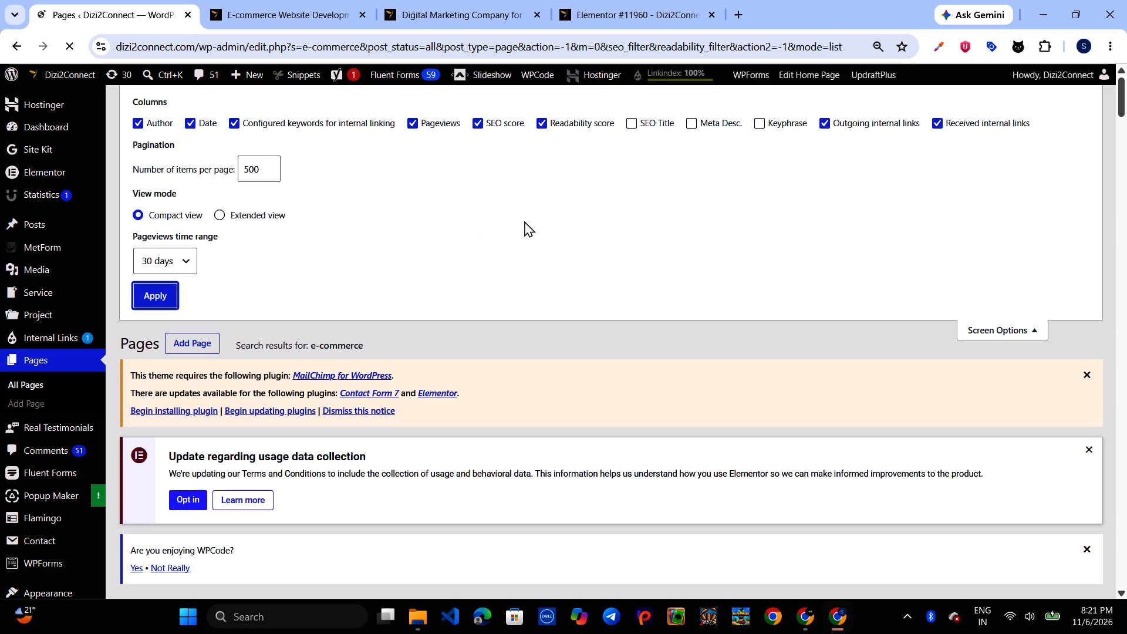
Look through the WordPress Pages list of published service pages down to its end to check how many pages it holds.
{"action": "scroll", "coordinate": [566, 257], "scroll_direction": "down", "scroll_amount": 7}
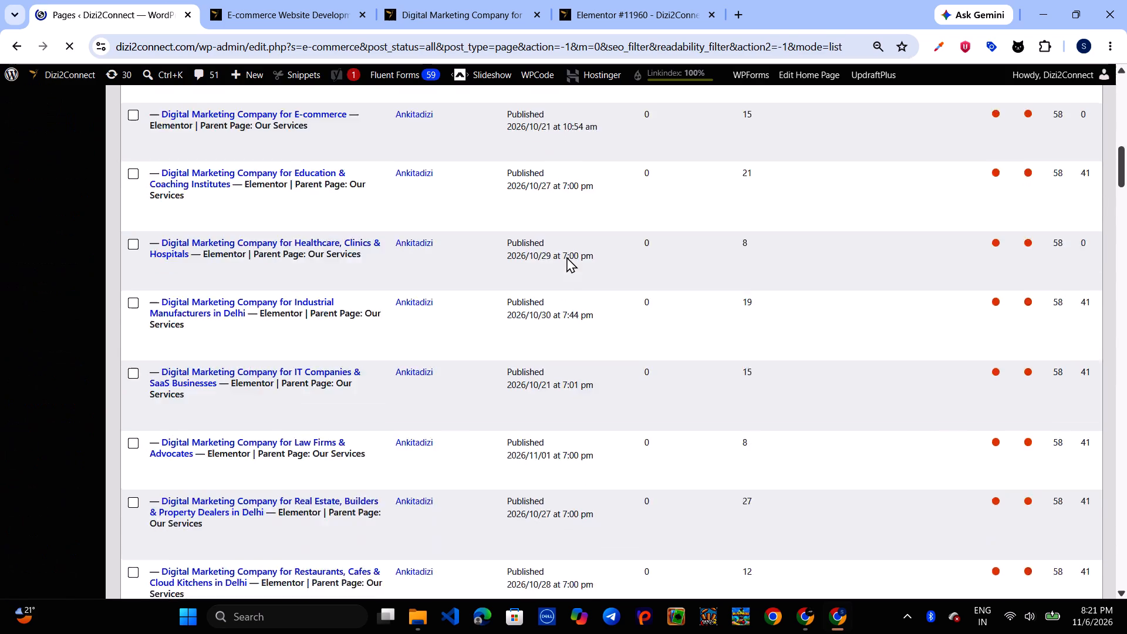
{"action": "scroll", "coordinate": [566, 257], "scroll_direction": "down", "scroll_amount": 11}
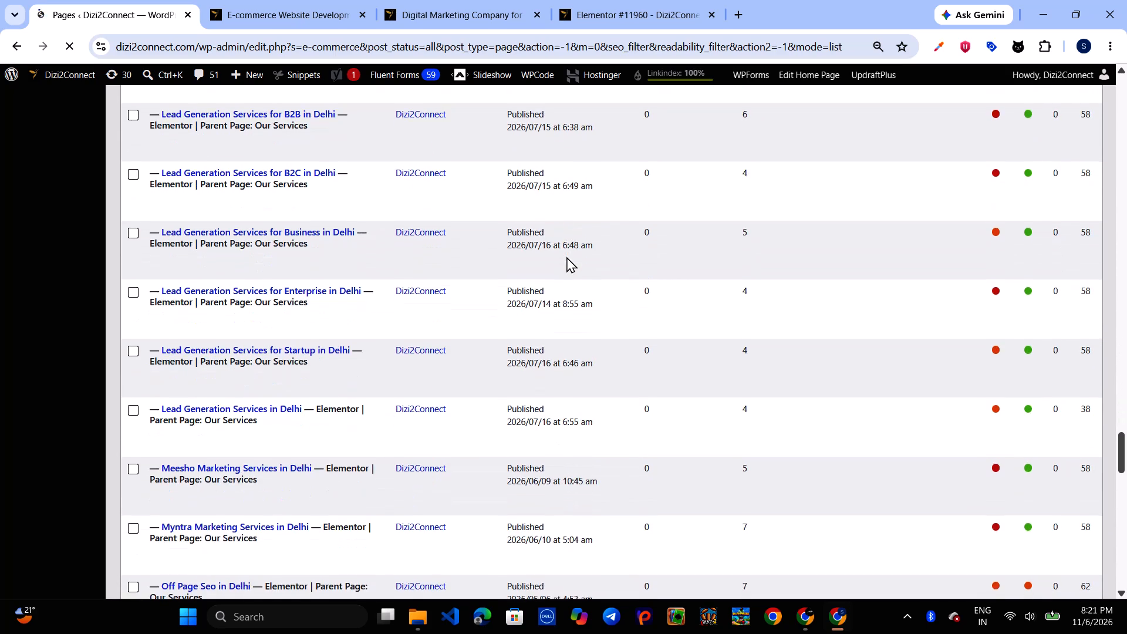
{"action": "scroll", "coordinate": [566, 257], "scroll_direction": "down", "scroll_amount": 4}
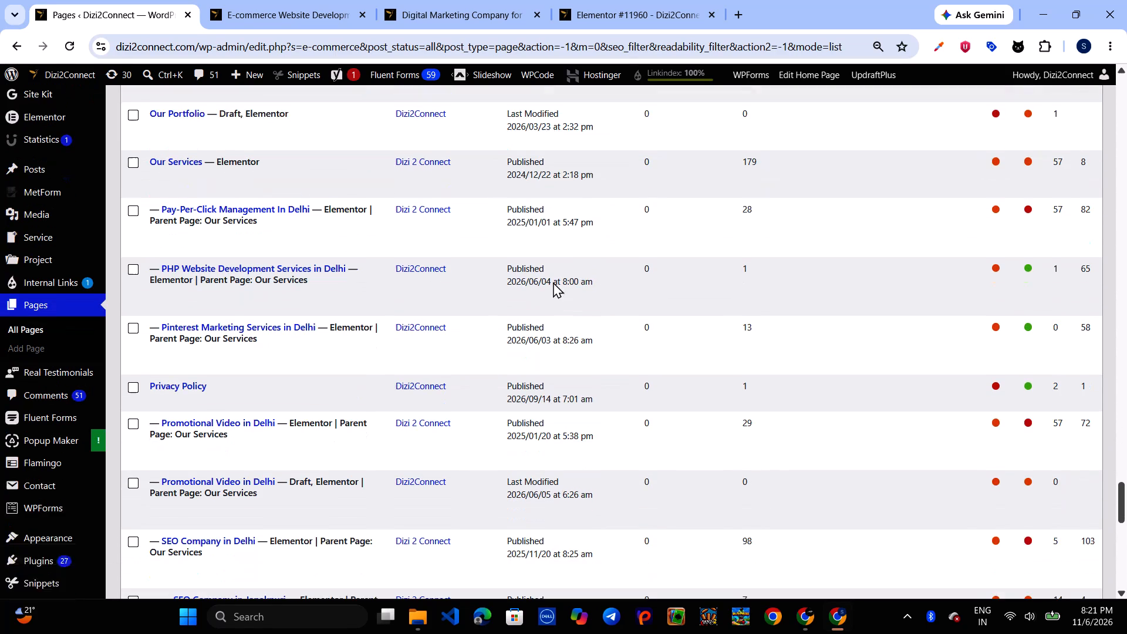
{"action": "scroll", "coordinate": [485, 390], "scroll_direction": "down", "scroll_amount": 4}
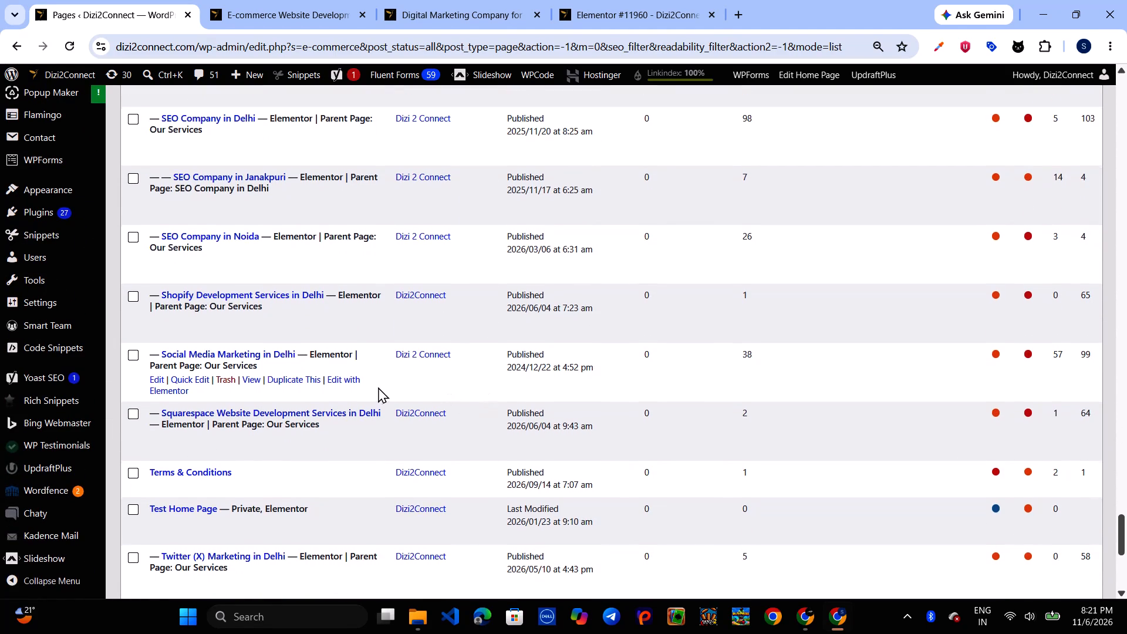
{"action": "scroll", "coordinate": [377, 387], "scroll_direction": "down", "scroll_amount": 1}
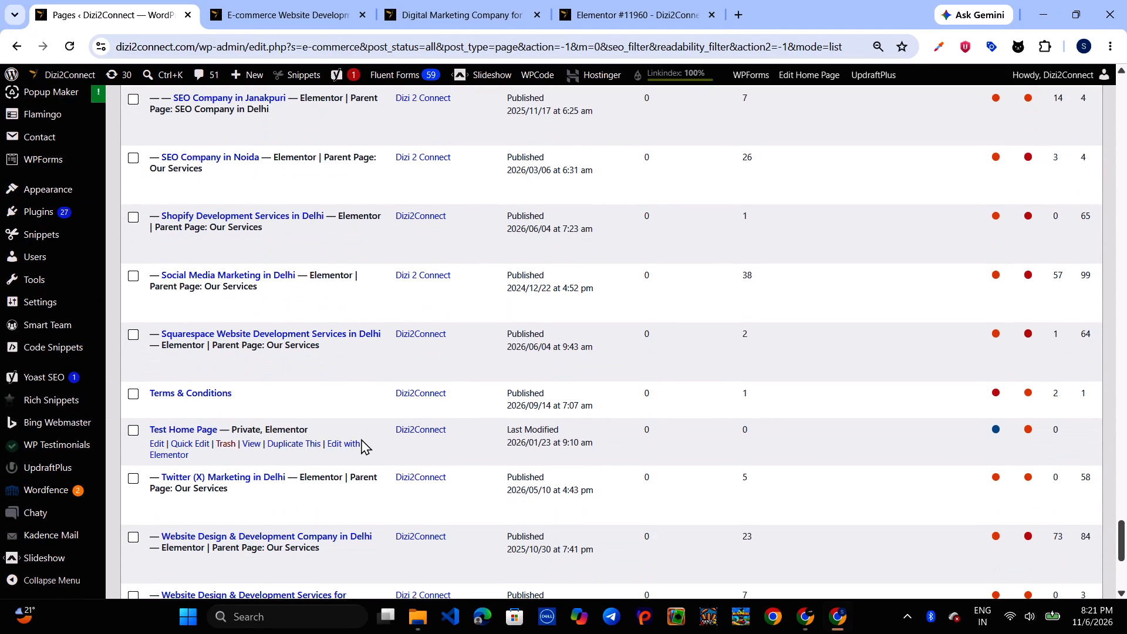
{"action": "scroll", "coordinate": [361, 439], "scroll_direction": "down", "scroll_amount": 2}
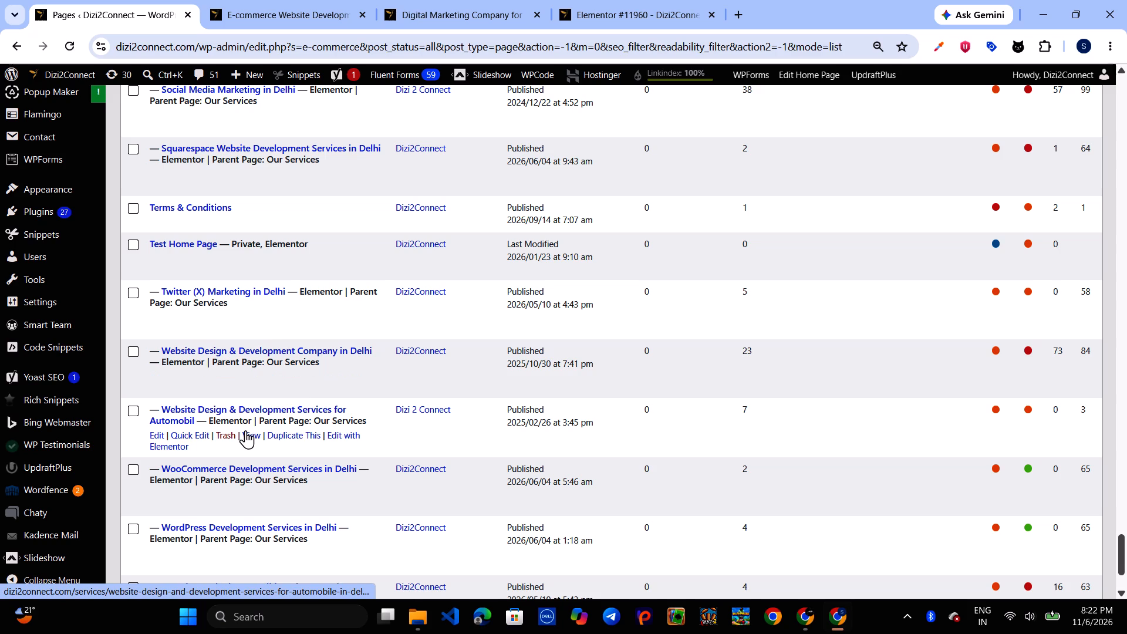
{"action": "scroll", "coordinate": [407, 528], "scroll_direction": "down", "scroll_amount": 2}
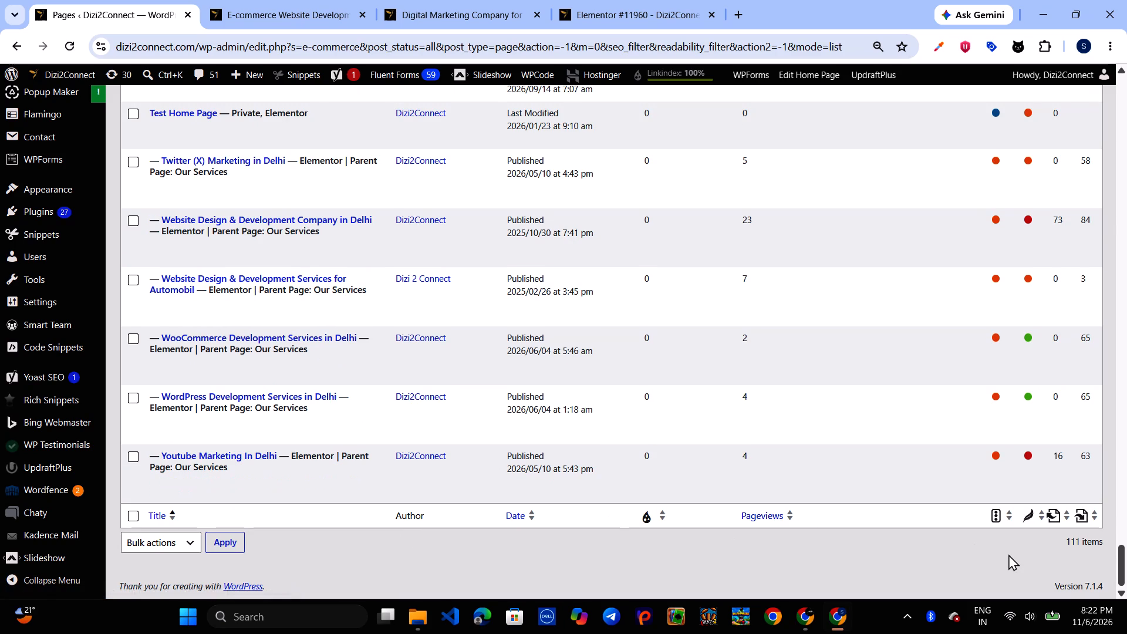
{"action": "scroll", "coordinate": [818, 392], "scroll_direction": "up", "scroll_amount": 2}
{"action": "scroll", "coordinate": [818, 392], "scroll_direction": "down", "scroll_amount": 5}
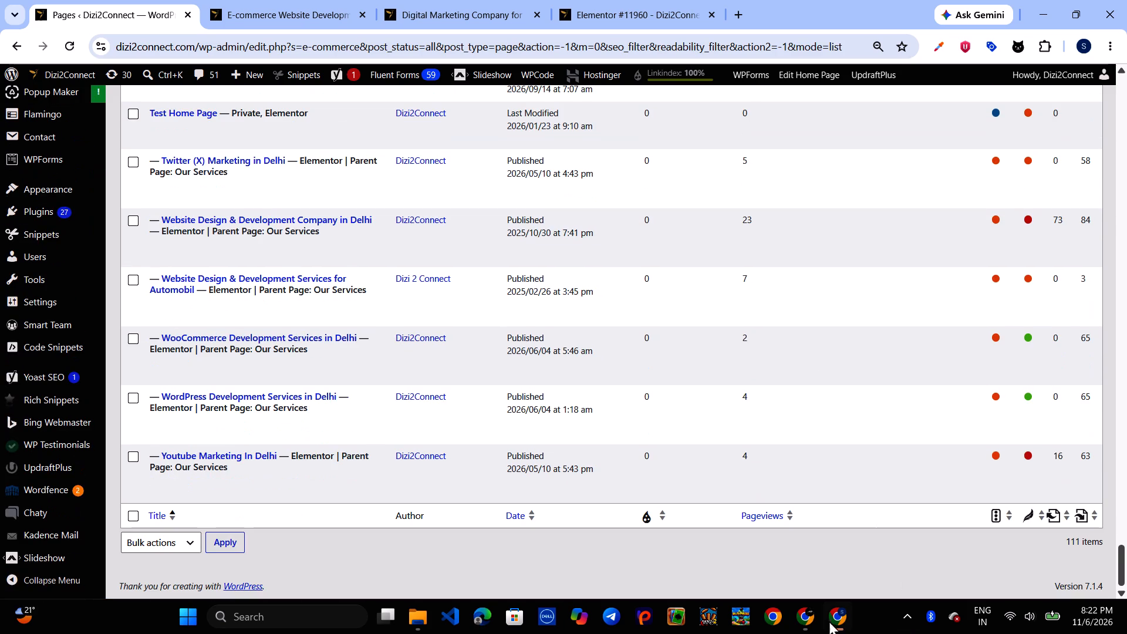
Switch to the Task Sheet and change the services header in A19 of My Work Status to "Total Services = 50+ pages".
{"action": "left_click", "coordinate": [809, 614]}
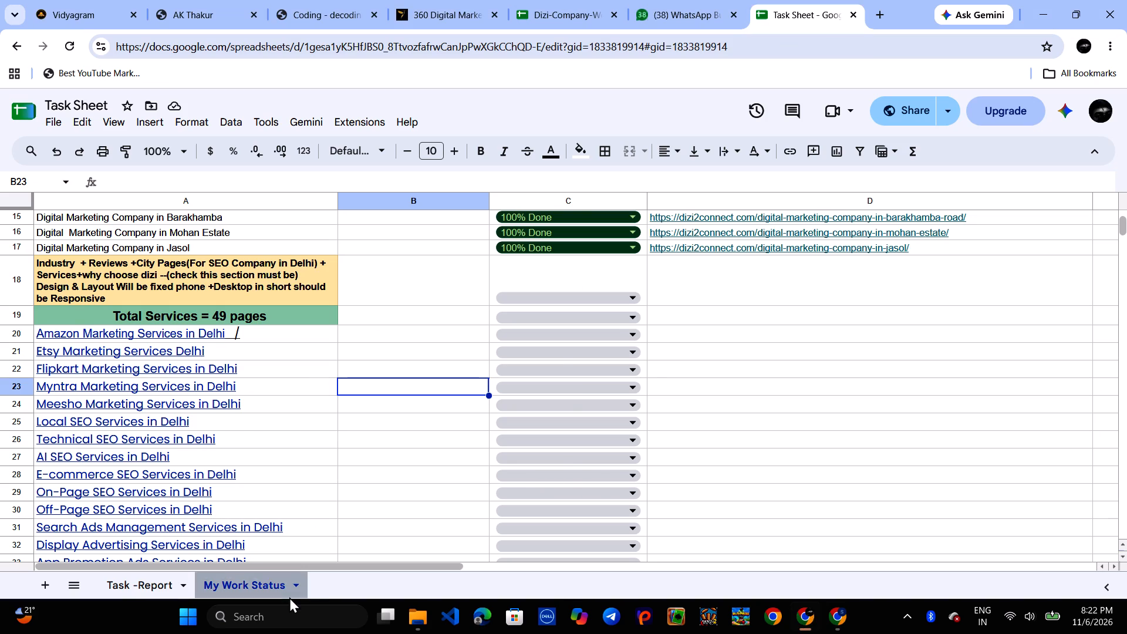
{"action": "scroll", "coordinate": [423, 479], "scroll_direction": "down", "scroll_amount": 4}
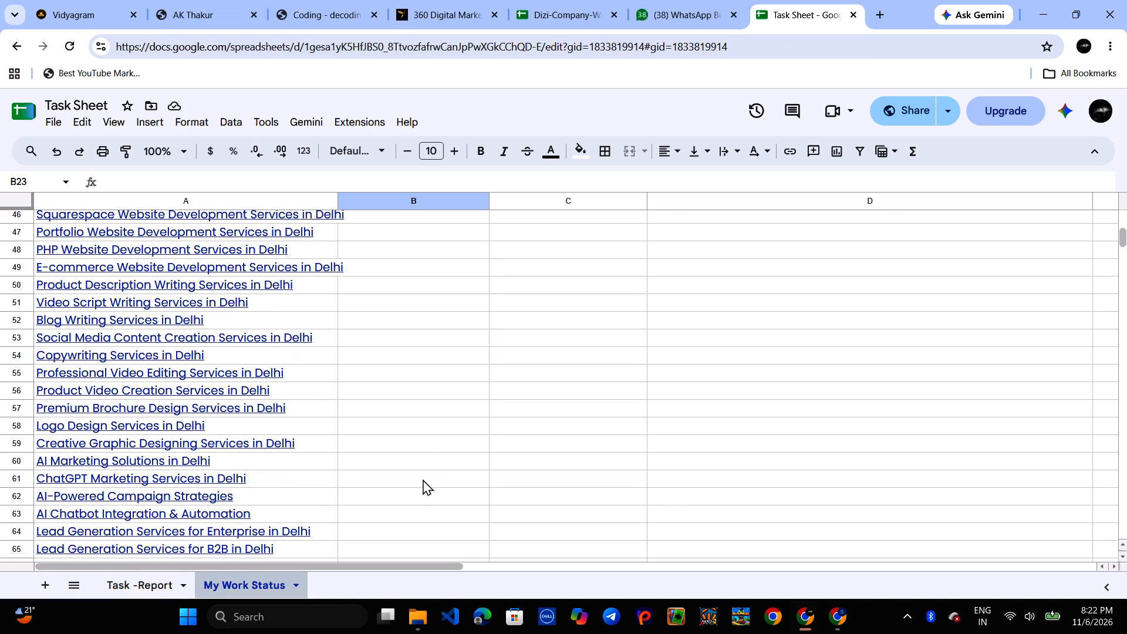
{"action": "scroll", "coordinate": [423, 479], "scroll_direction": "down", "scroll_amount": 3}
{"action": "scroll", "coordinate": [423, 479], "scroll_direction": "up", "scroll_amount": 7}
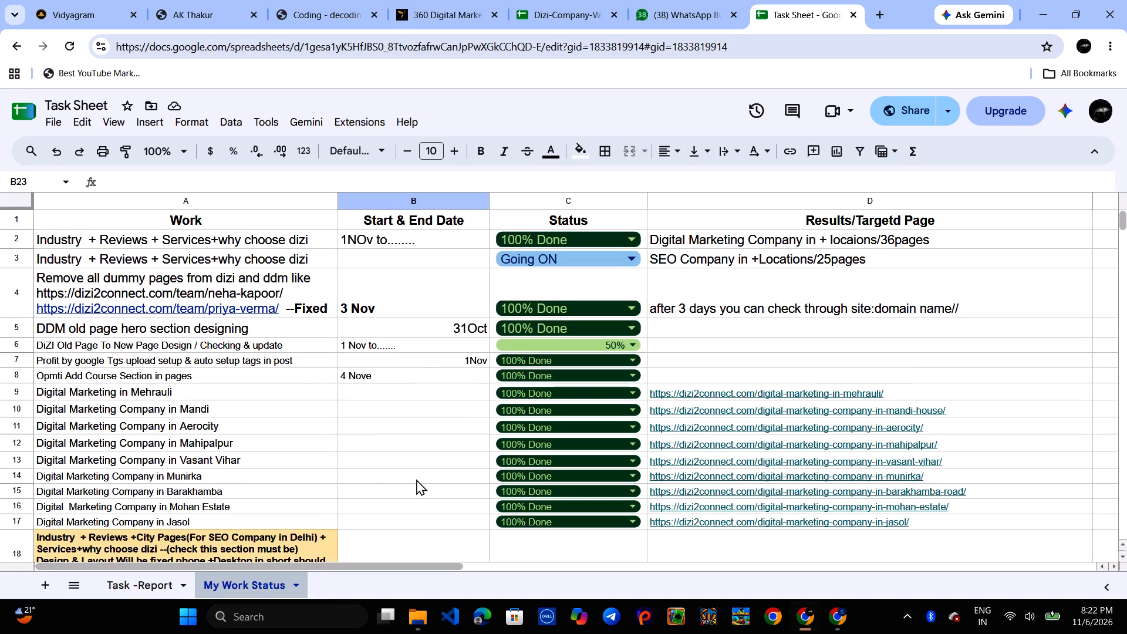
{"action": "scroll", "coordinate": [213, 479], "scroll_direction": "down", "scroll_amount": 2}
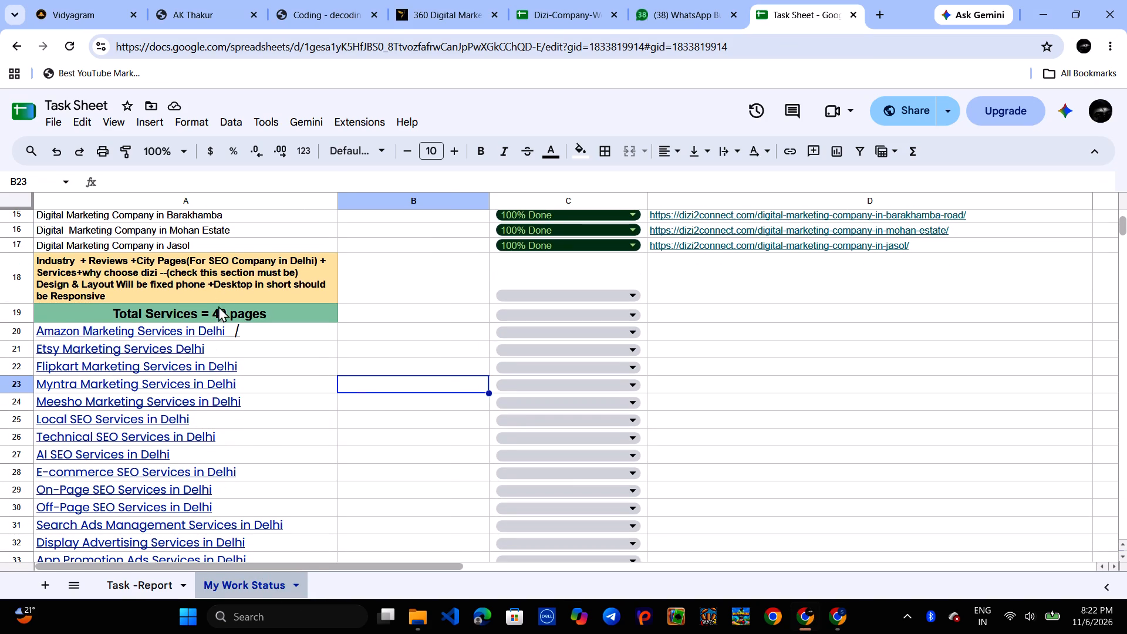
{"action": "left_click", "coordinate": [219, 311]}
{"action": "left_click", "coordinate": [228, 311]}
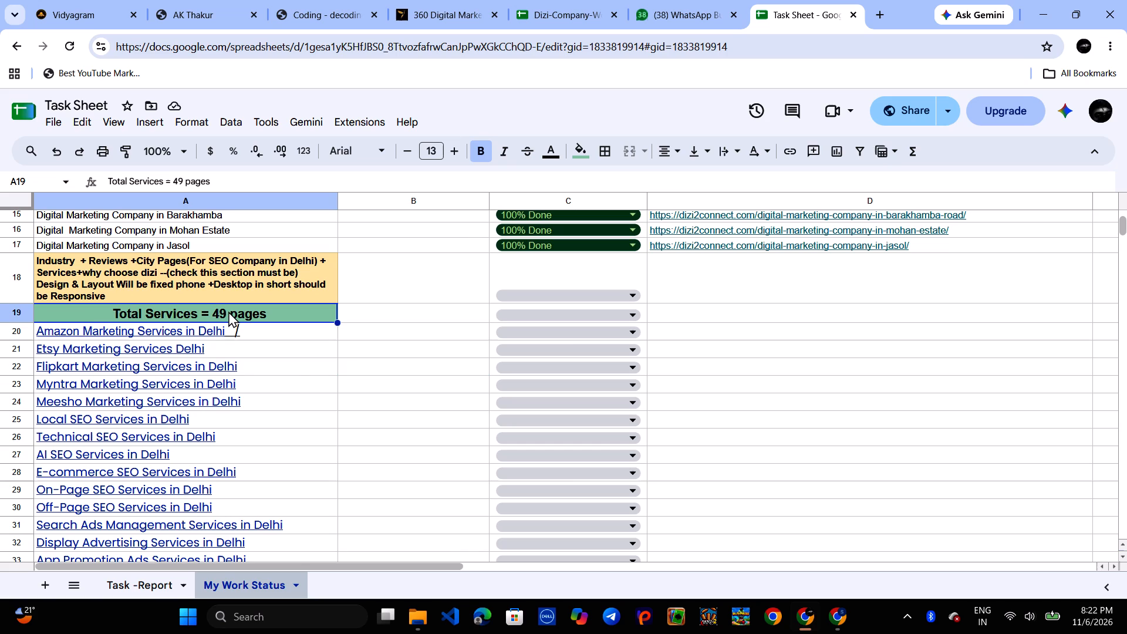
{"action": "double_click", "coordinate": [228, 311]}
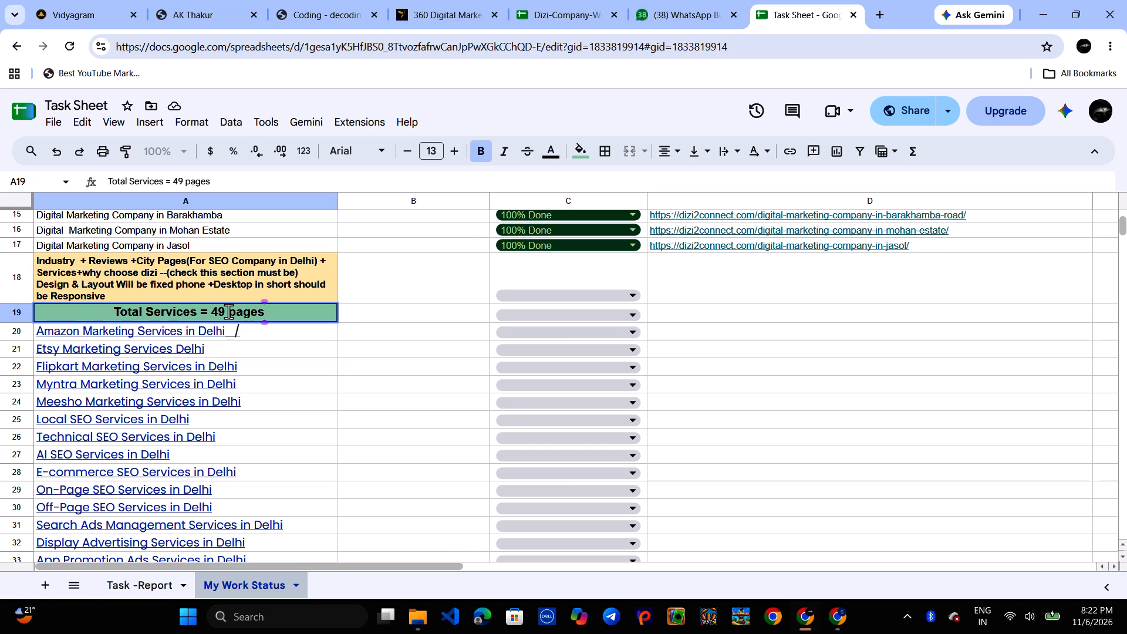
{"action": "left_click", "coordinate": [225, 311]}
{"action": "key", "text": "BackSpace"}
{"action": "key", "text": "BackSpace"}
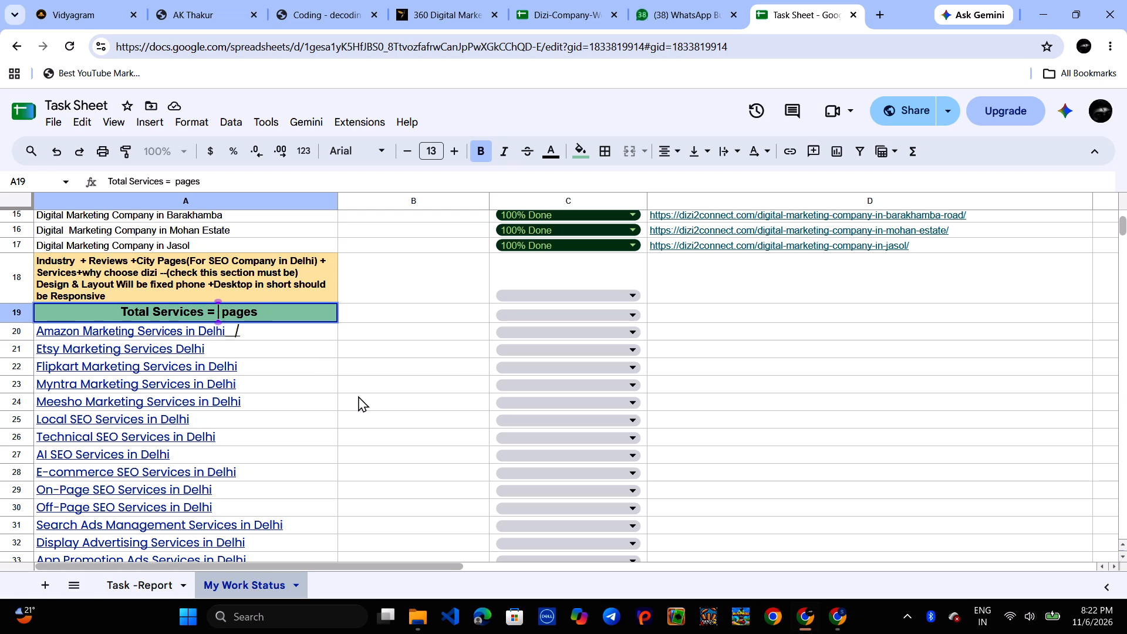
{"action": "type", "text": "50"}
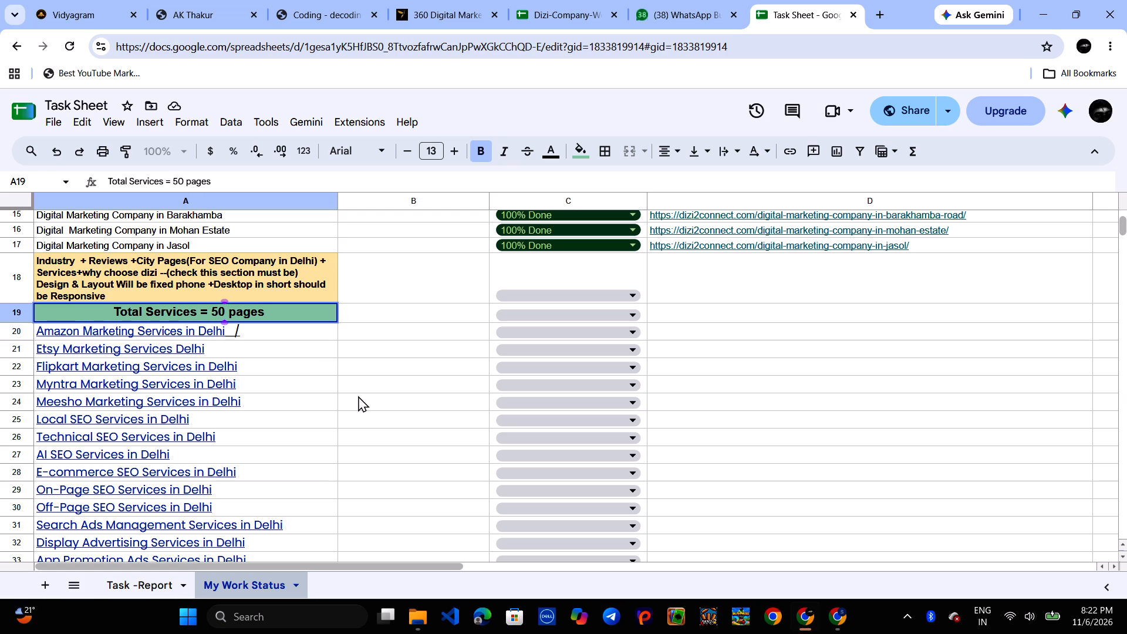
{"action": "key", "text": "shift+plus"}
{"action": "left_click", "coordinate": [445, 421]}
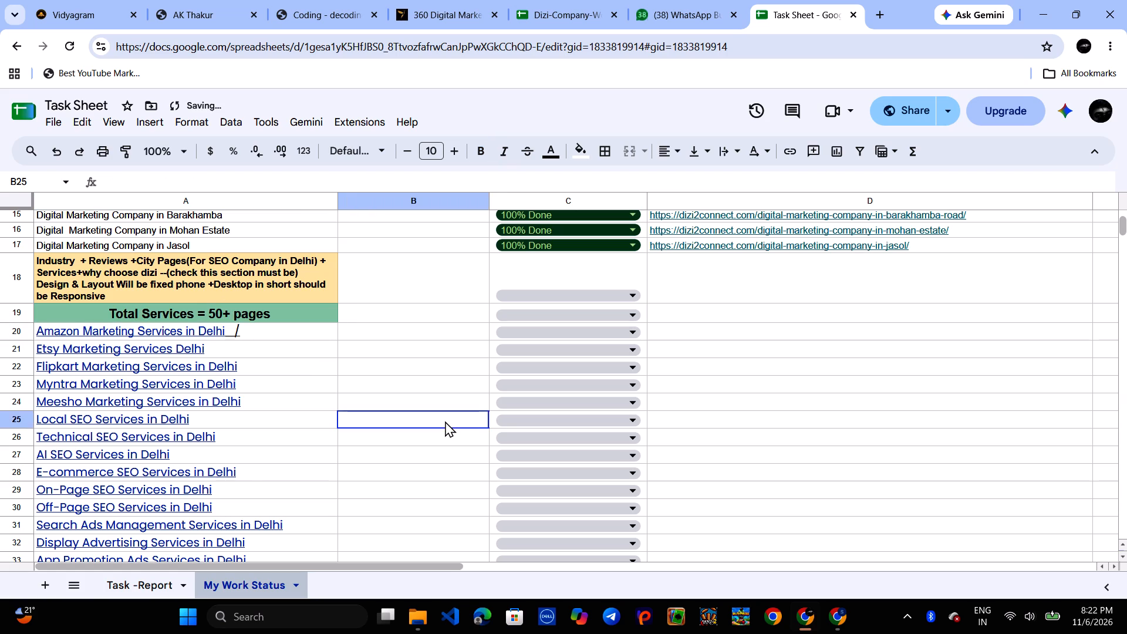
Review the Delhi services list beneath the header and the entries above it in My Work Status.
{"action": "scroll", "coordinate": [409, 530], "scroll_direction": "down", "scroll_amount": 5}
{"action": "scroll", "coordinate": [409, 530], "scroll_direction": "up", "scroll_amount": 3}
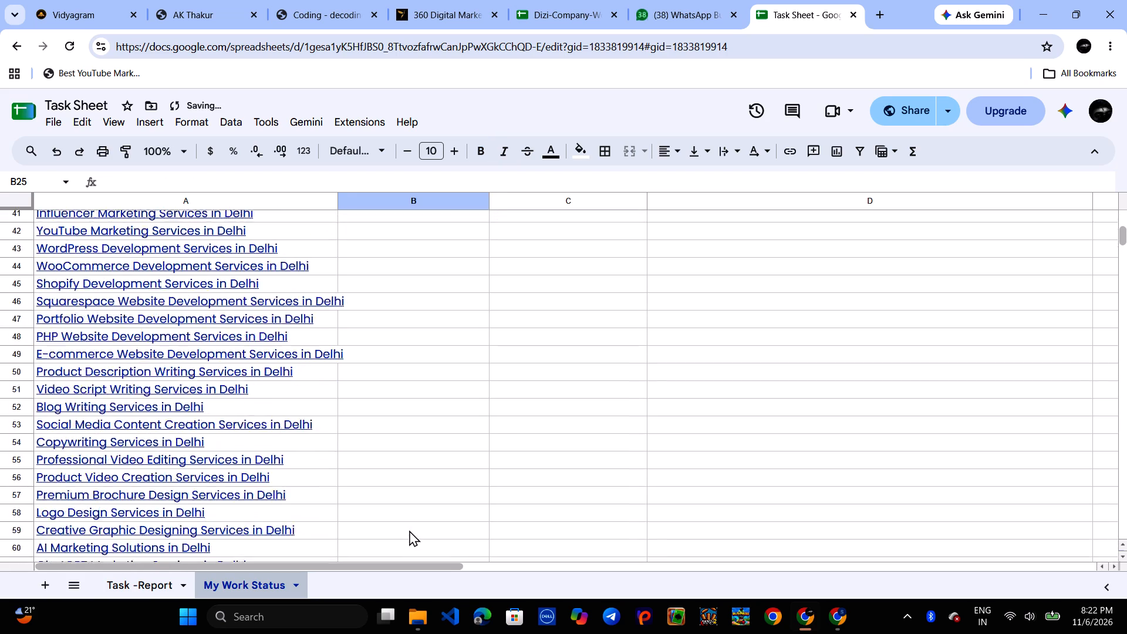
{"action": "scroll", "coordinate": [409, 530], "scroll_direction": "up", "scroll_amount": 2}
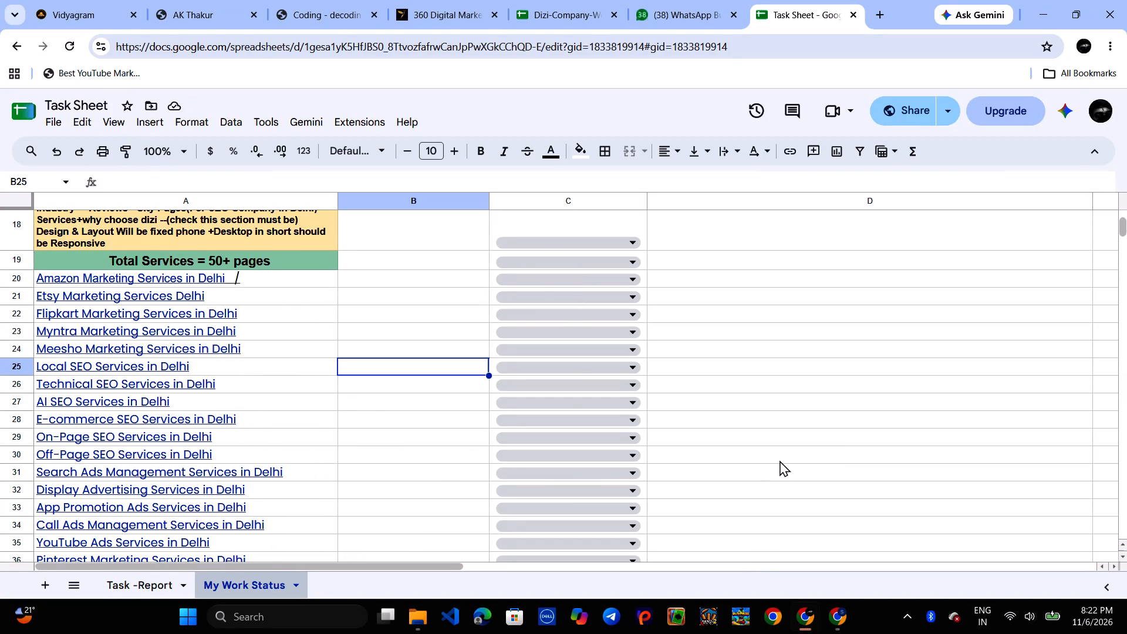
{"action": "scroll", "coordinate": [780, 460], "scroll_direction": "down", "scroll_amount": 3}
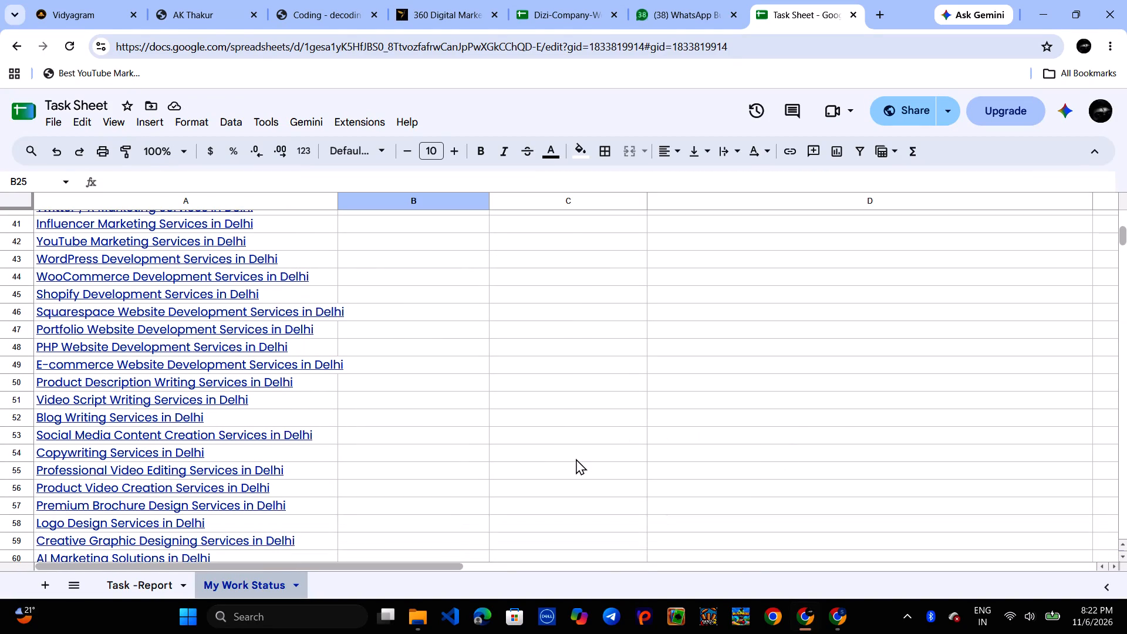
{"action": "scroll", "coordinate": [576, 458], "scroll_direction": "down", "scroll_amount": 1}
{"action": "scroll", "coordinate": [576, 458], "scroll_direction": "up", "scroll_amount": 3}
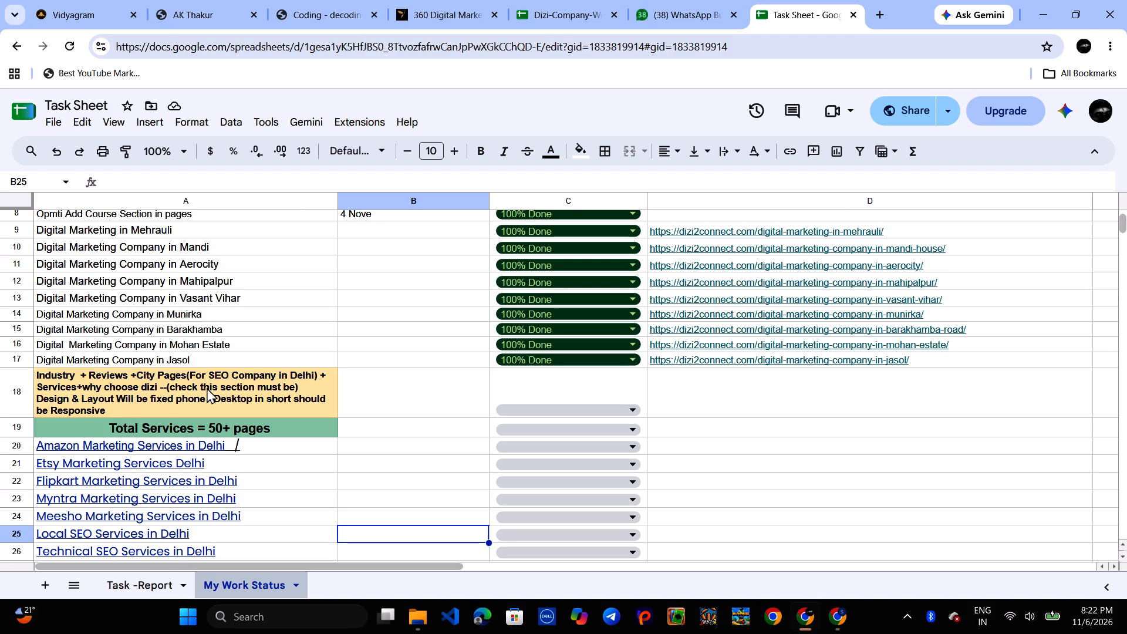
Append "= 1 Page Work" to the end of the page requirements note in A18, after "should be Responsive".
{"action": "left_click", "coordinate": [183, 409]}
{"action": "double_click", "coordinate": [169, 409]}
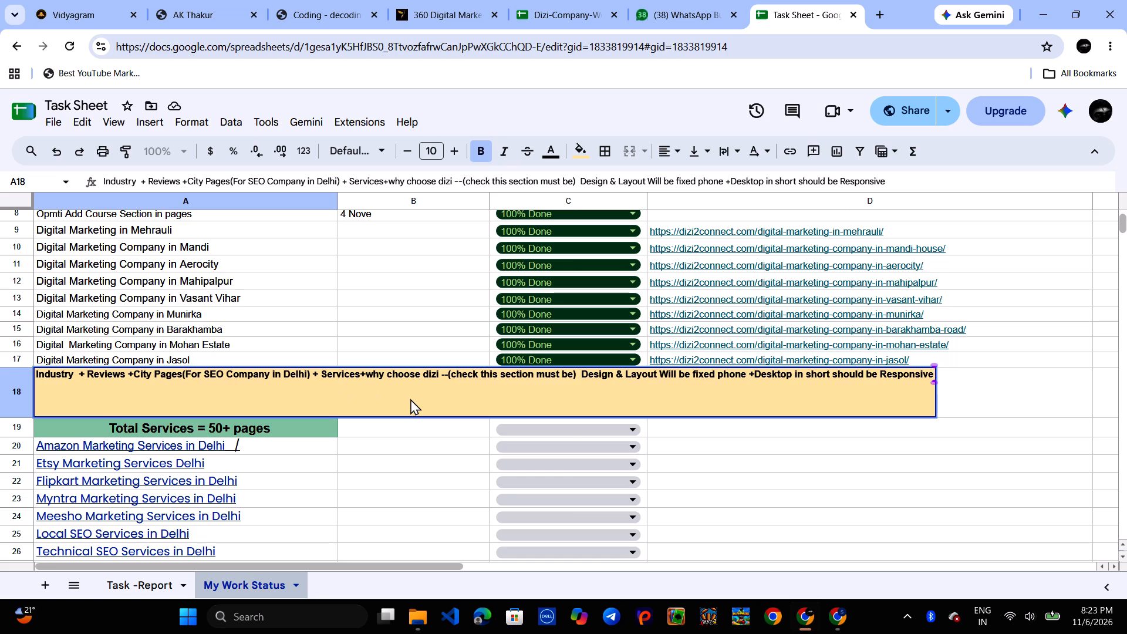
{"action": "key", "text": "space"}
{"action": "key", "text": "space"}
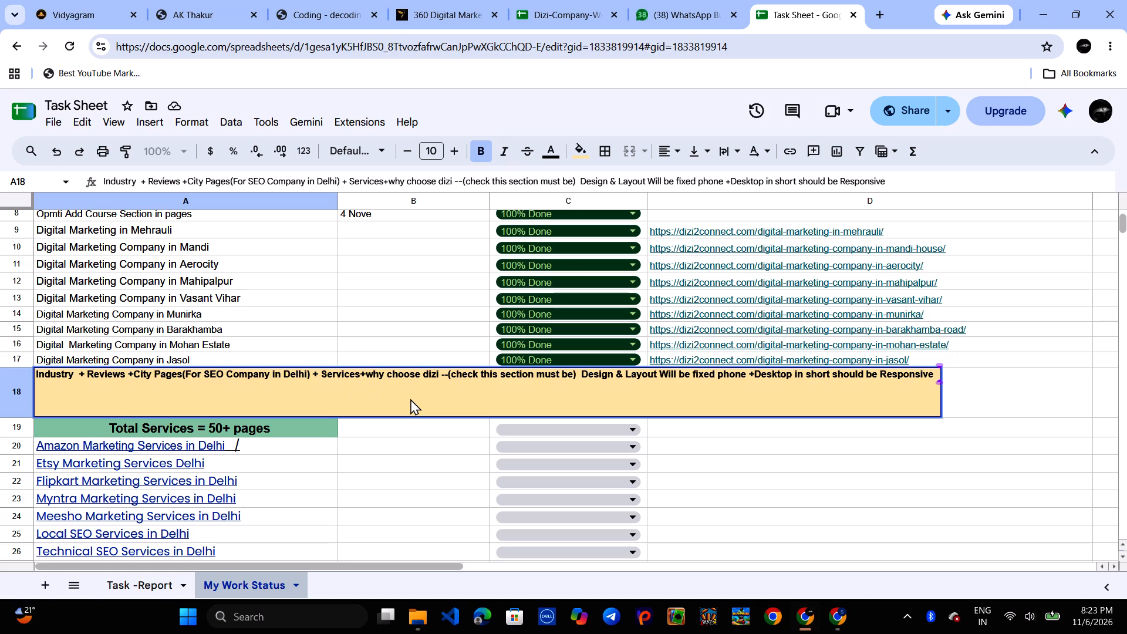
{"action": "key", "text": "1"}
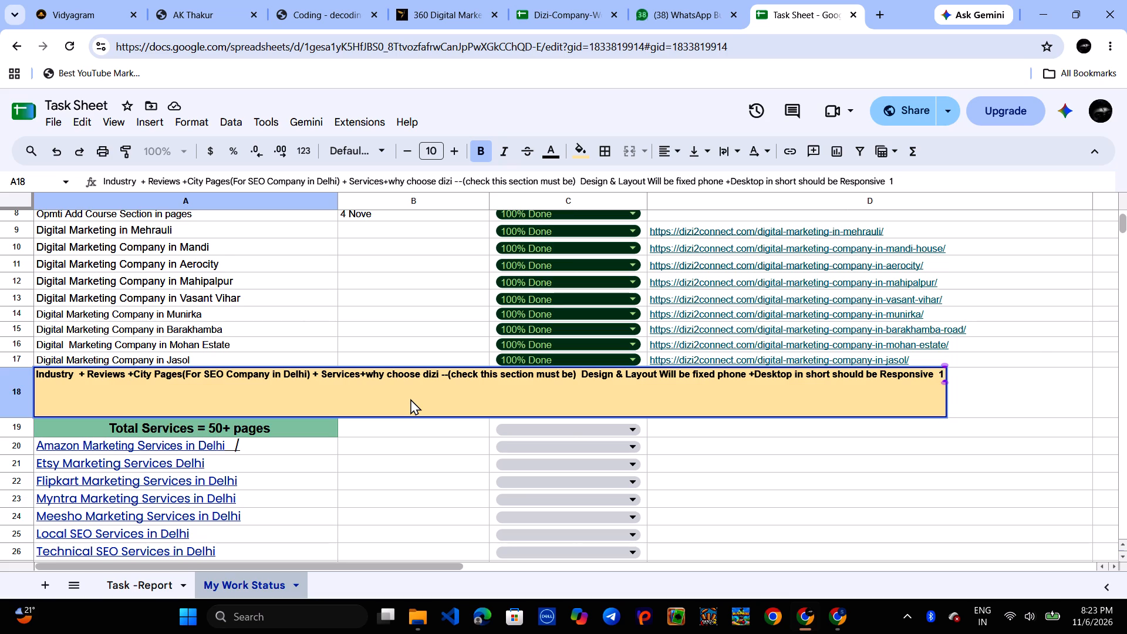
{"action": "key", "text": "space"}
{"action": "type", "text": "Page"}
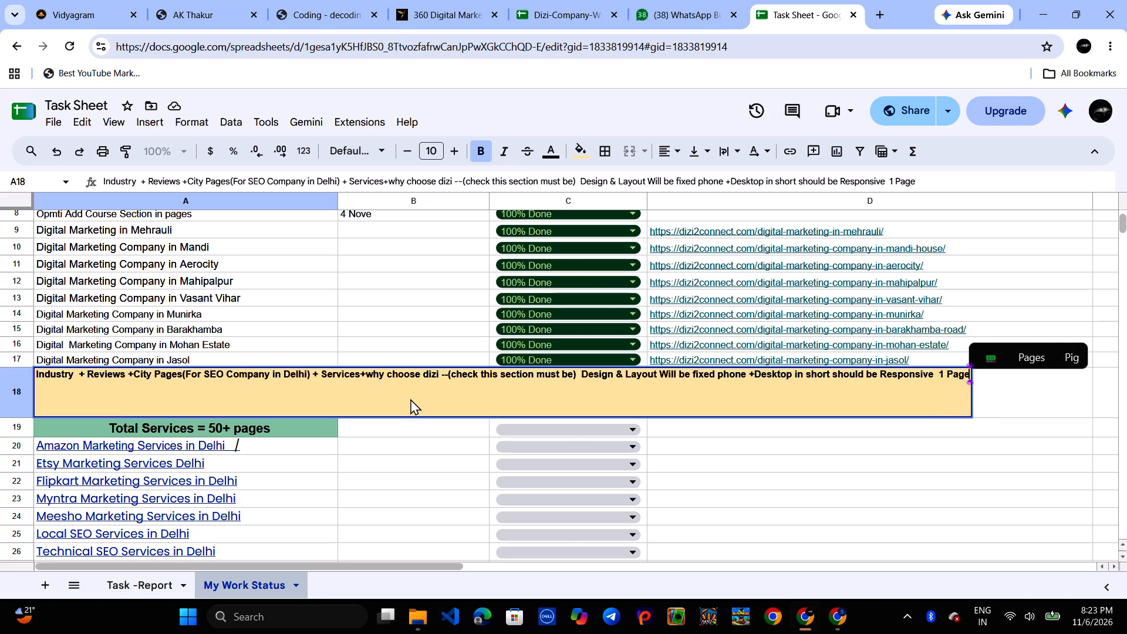
{"action": "key", "text": "space"}
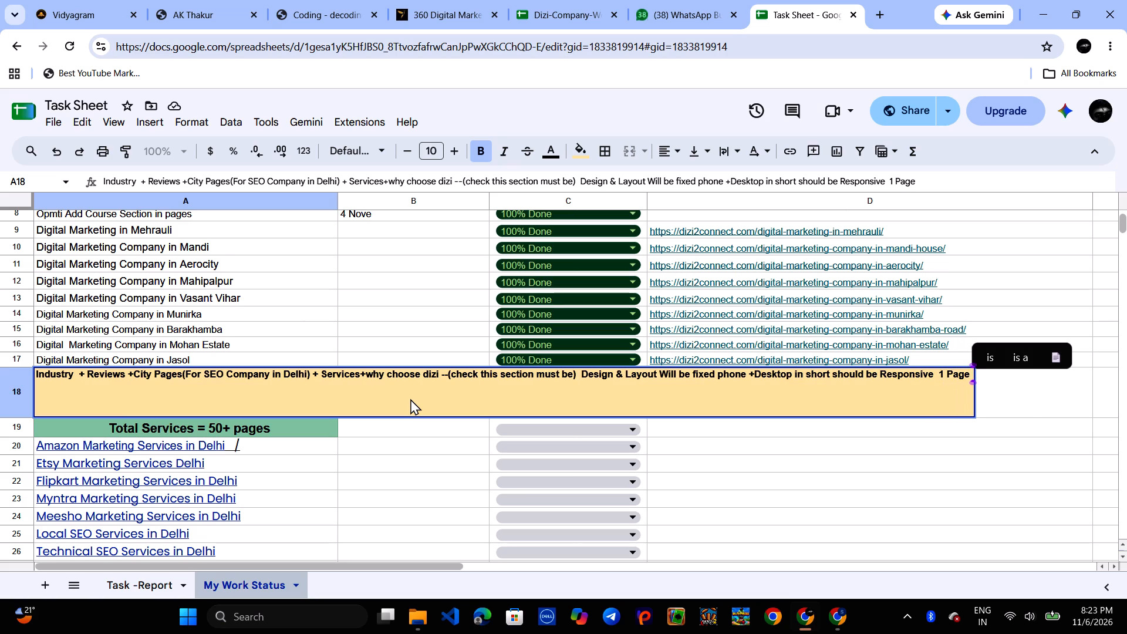
{"action": "key", "text": "equal"}
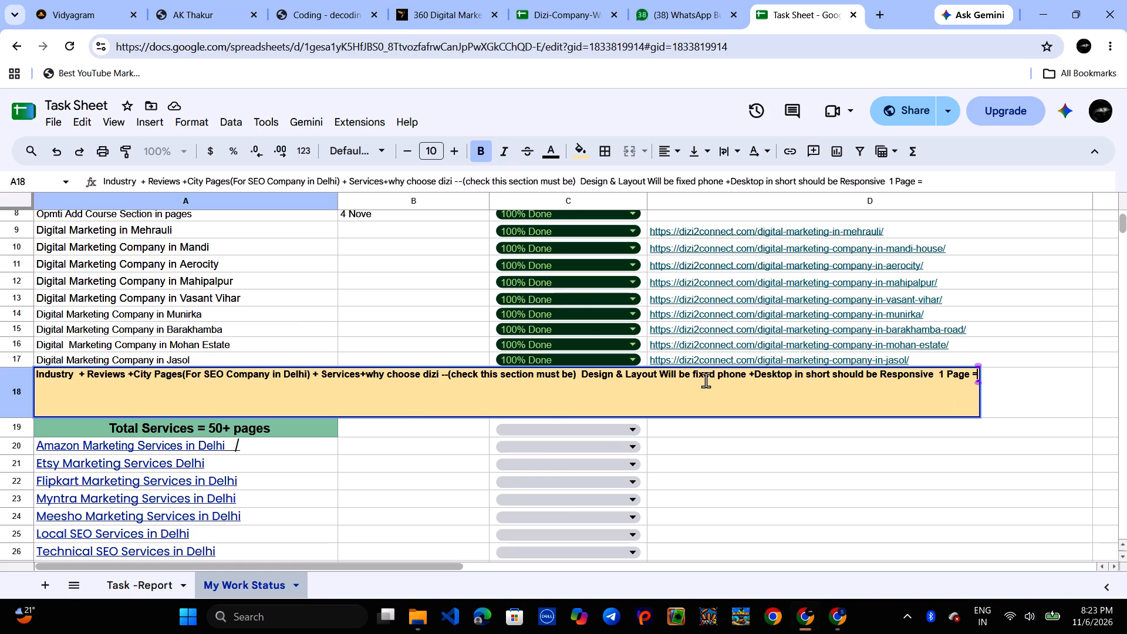
{"action": "left_click", "coordinate": [937, 377]}
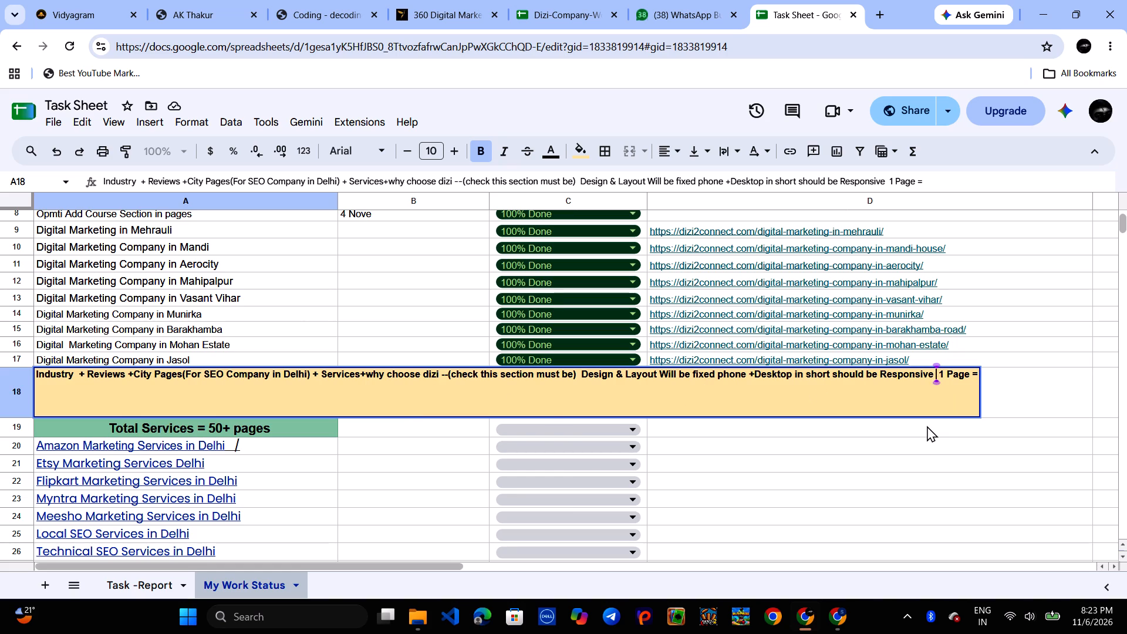
{"action": "key", "text": "equal"}
{"action": "key", "text": "Right"}
{"action": "key", "text": "Right"}
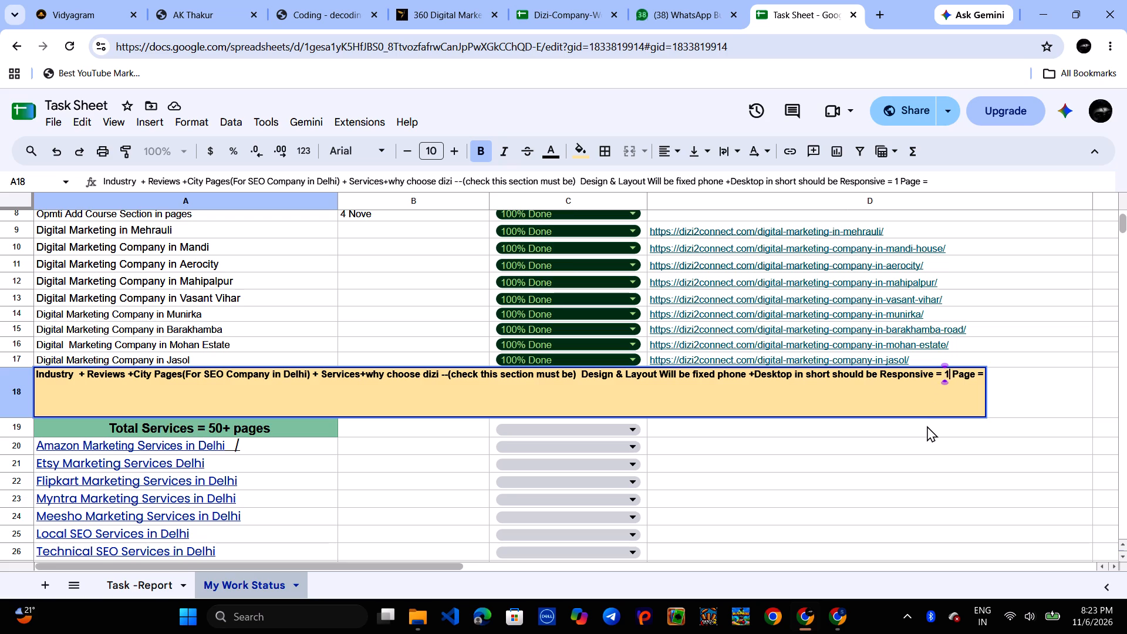
{"action": "key", "text": "Right"}
{"action": "key", "text": "Right"}
{"action": "key", "text": "Right"}
{"action": "key", "text": "Right"}
{"action": "key", "text": "Right"}
{"action": "key", "text": "Right"}
{"action": "key", "text": "Right"}
{"action": "key", "text": "BackSpace"}
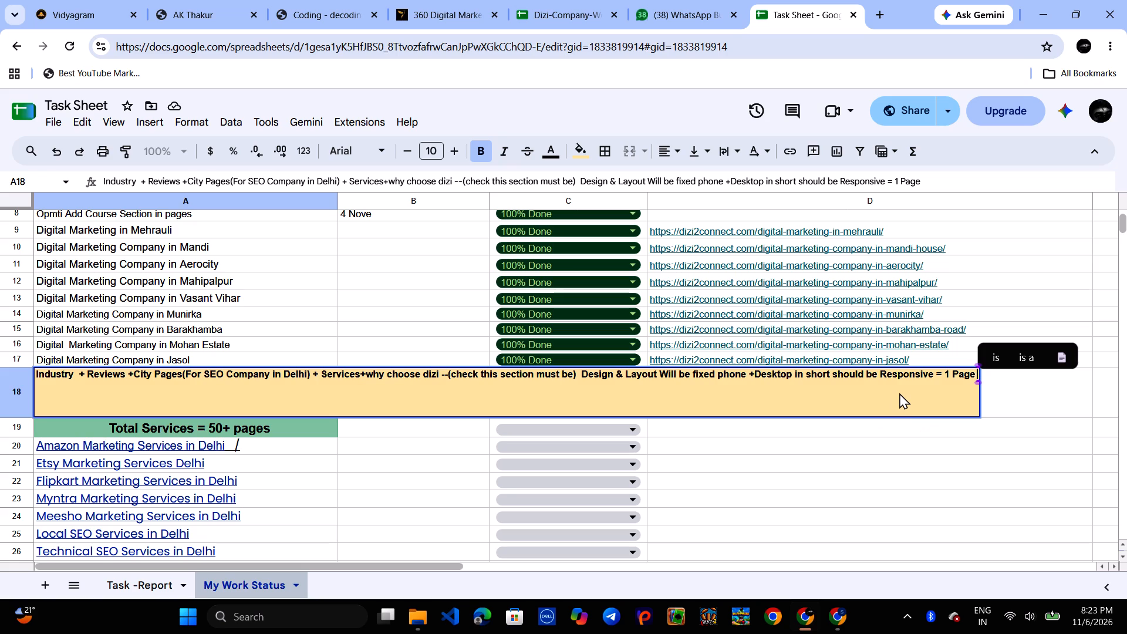
{"action": "type", "text": "Work"}
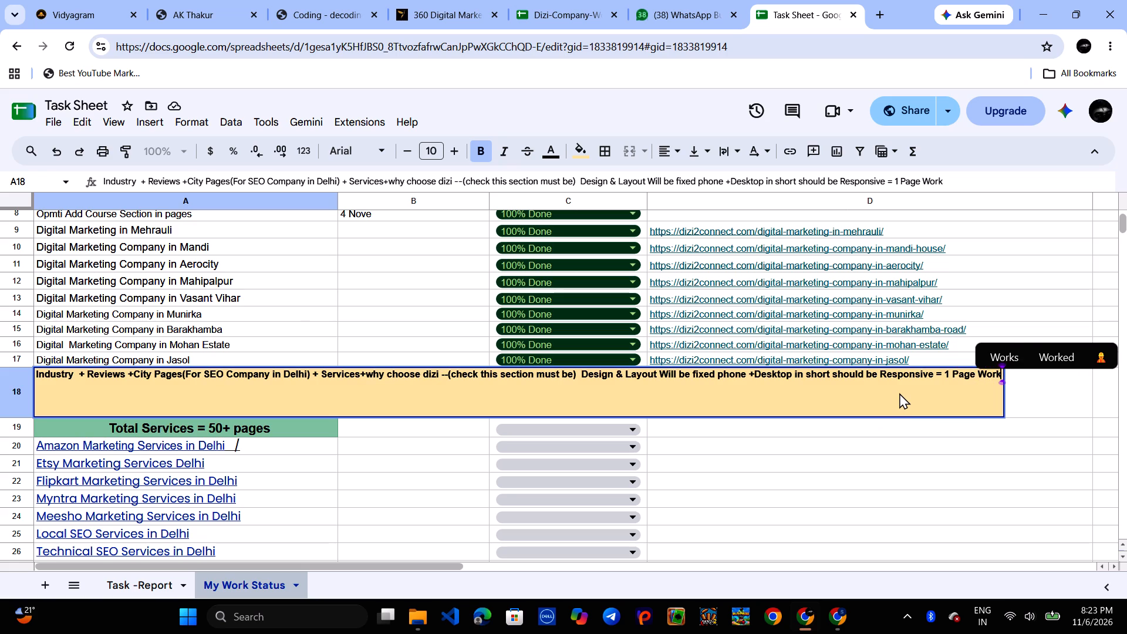
{"action": "key", "text": "Return"}
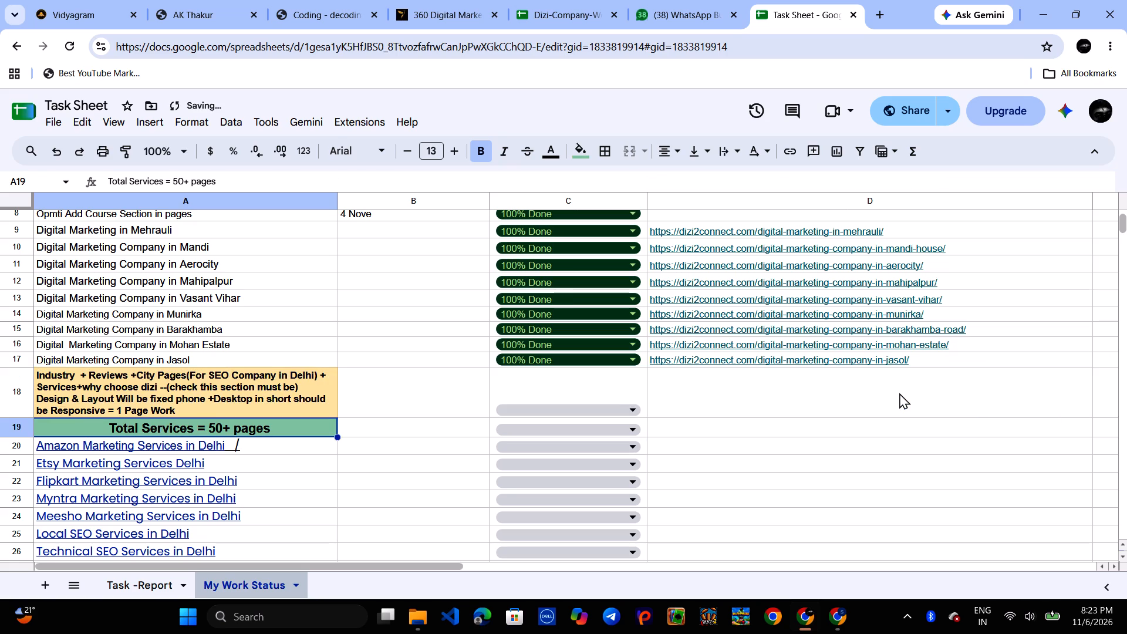
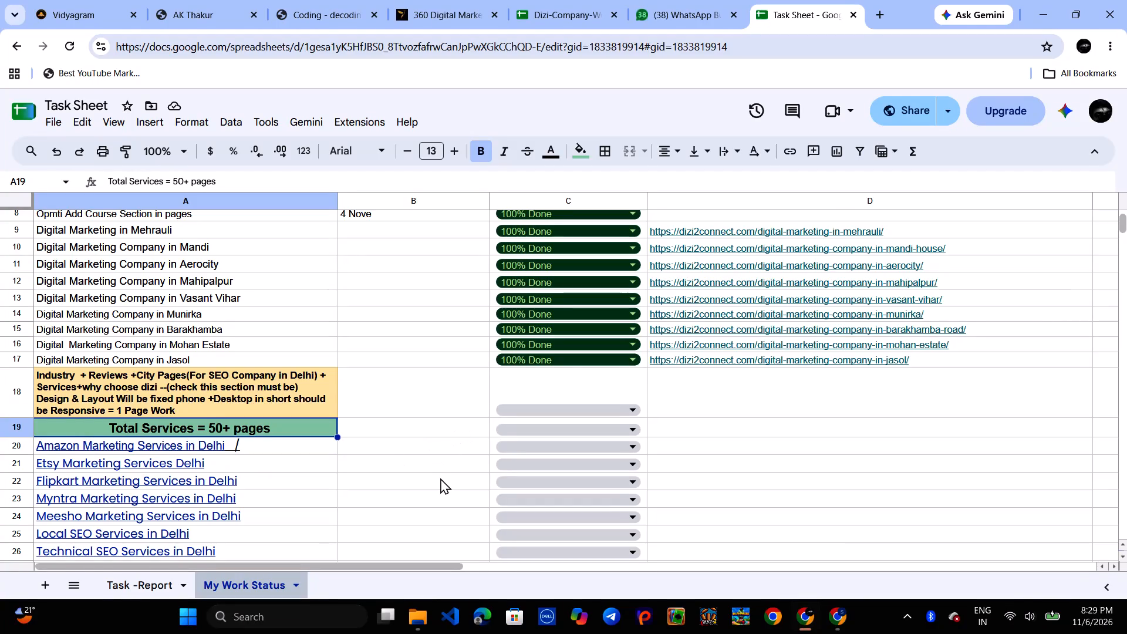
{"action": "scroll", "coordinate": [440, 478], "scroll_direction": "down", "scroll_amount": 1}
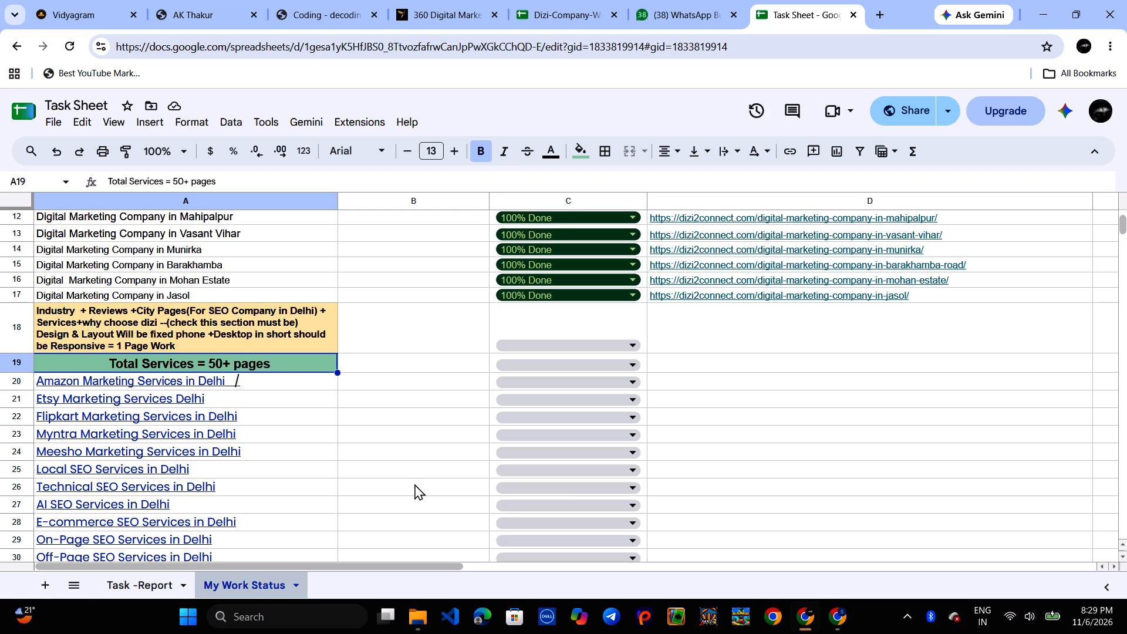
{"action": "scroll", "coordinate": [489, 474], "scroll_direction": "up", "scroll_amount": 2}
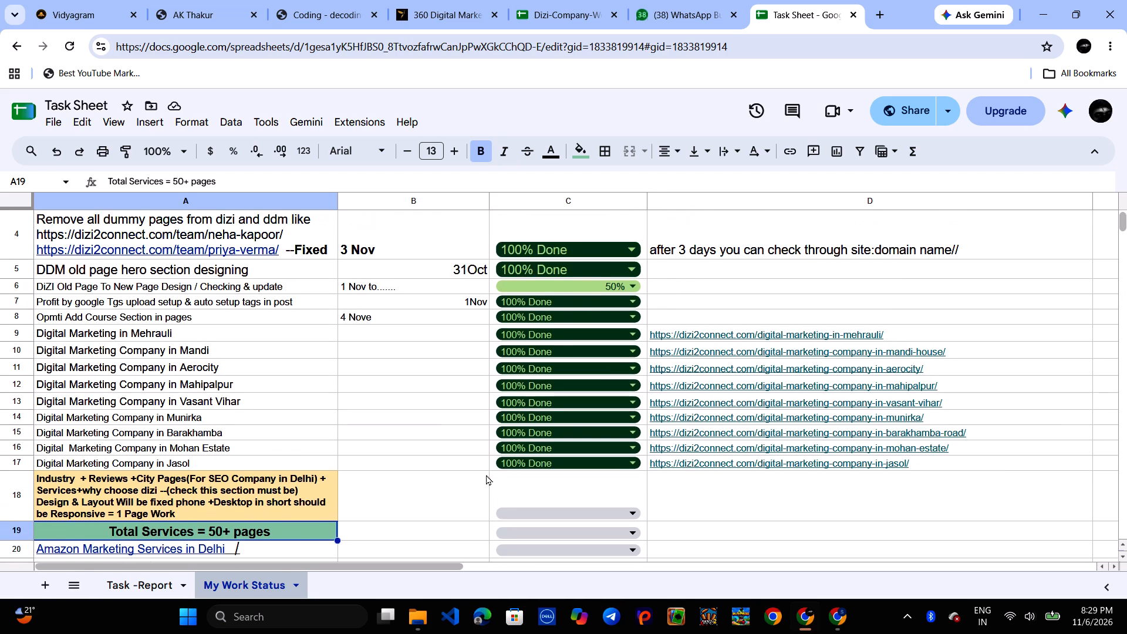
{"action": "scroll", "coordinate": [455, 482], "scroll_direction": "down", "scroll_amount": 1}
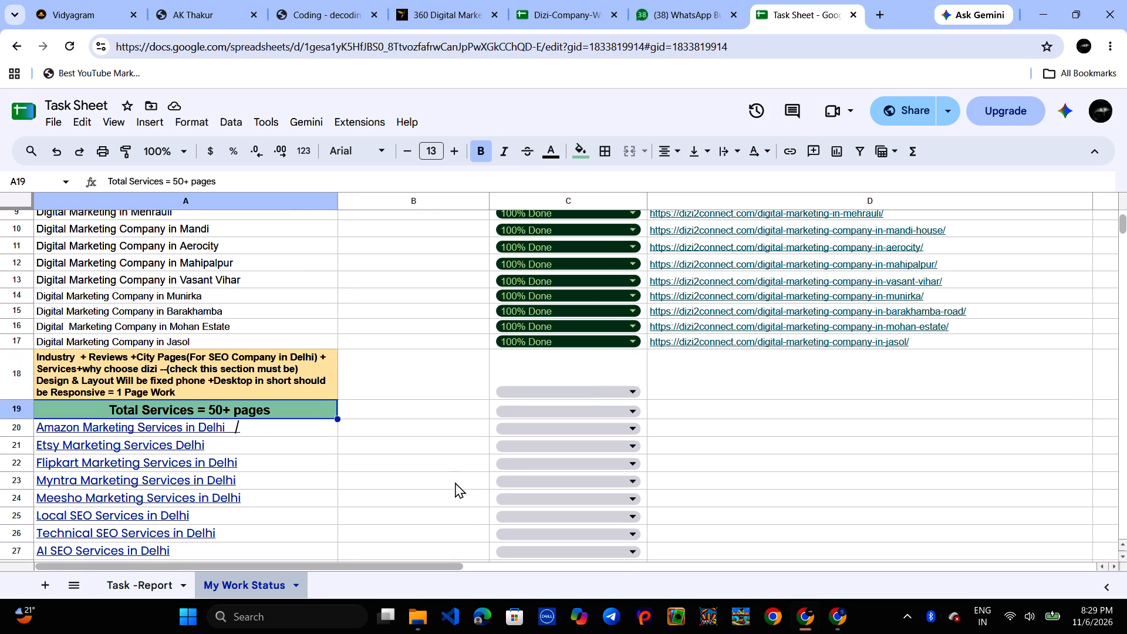
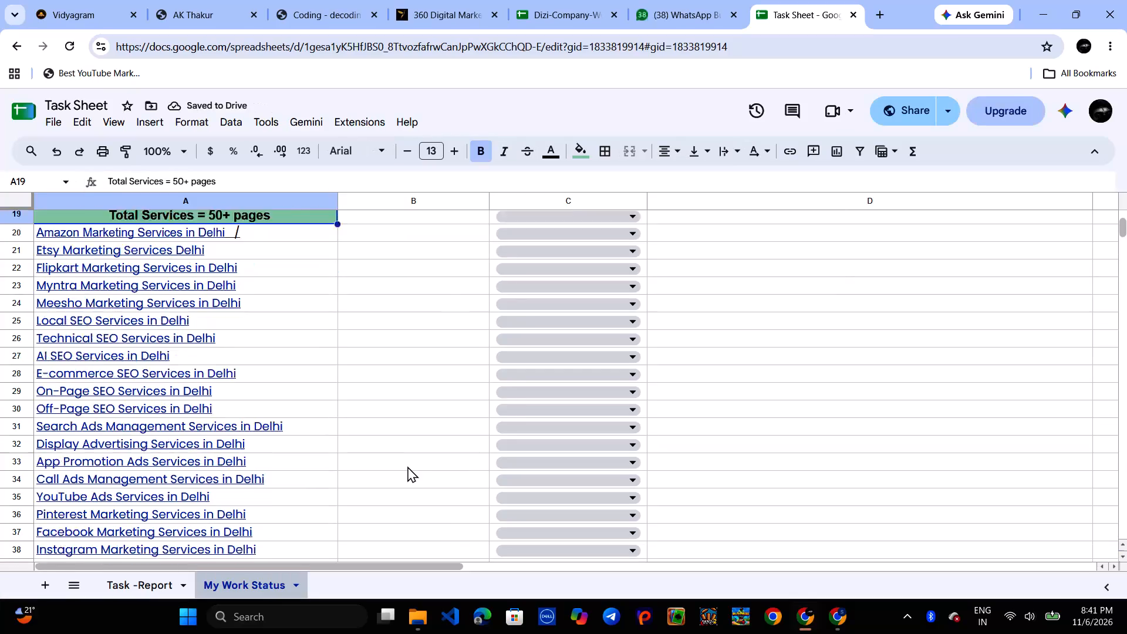
Review the transferred Delhi services list in My Work Status, from the Total Services header through the last lead generation entry.
{"action": "scroll", "coordinate": [407, 466], "scroll_direction": "down", "scroll_amount": 3}
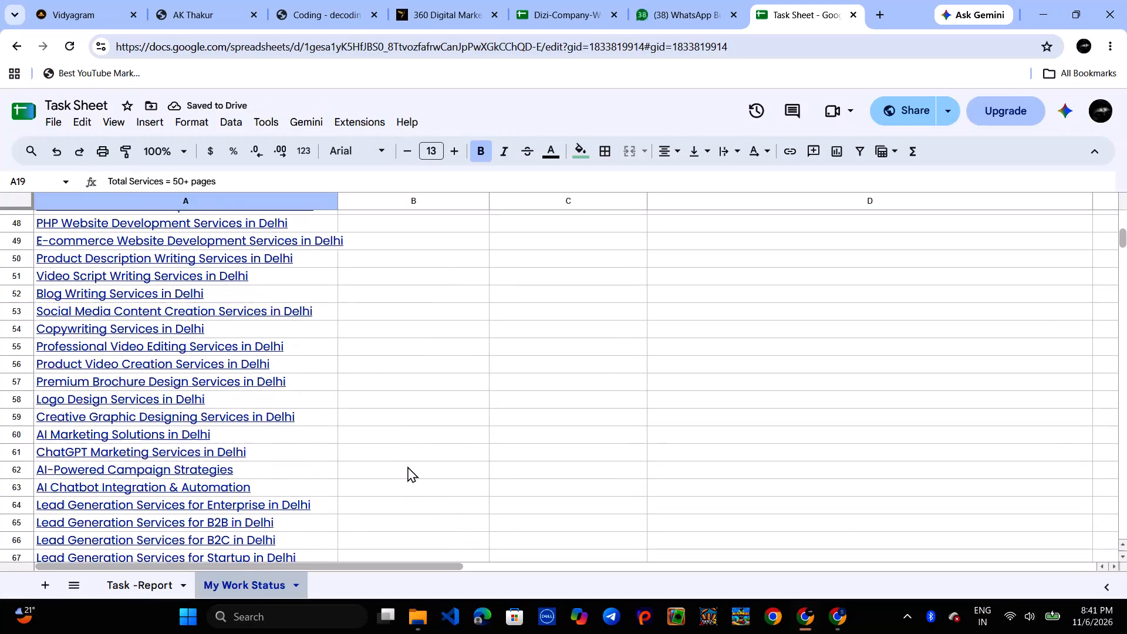
{"action": "scroll", "coordinate": [407, 466], "scroll_direction": "up", "scroll_amount": 5}
{"action": "scroll", "coordinate": [407, 466], "scroll_direction": "down", "scroll_amount": 2}
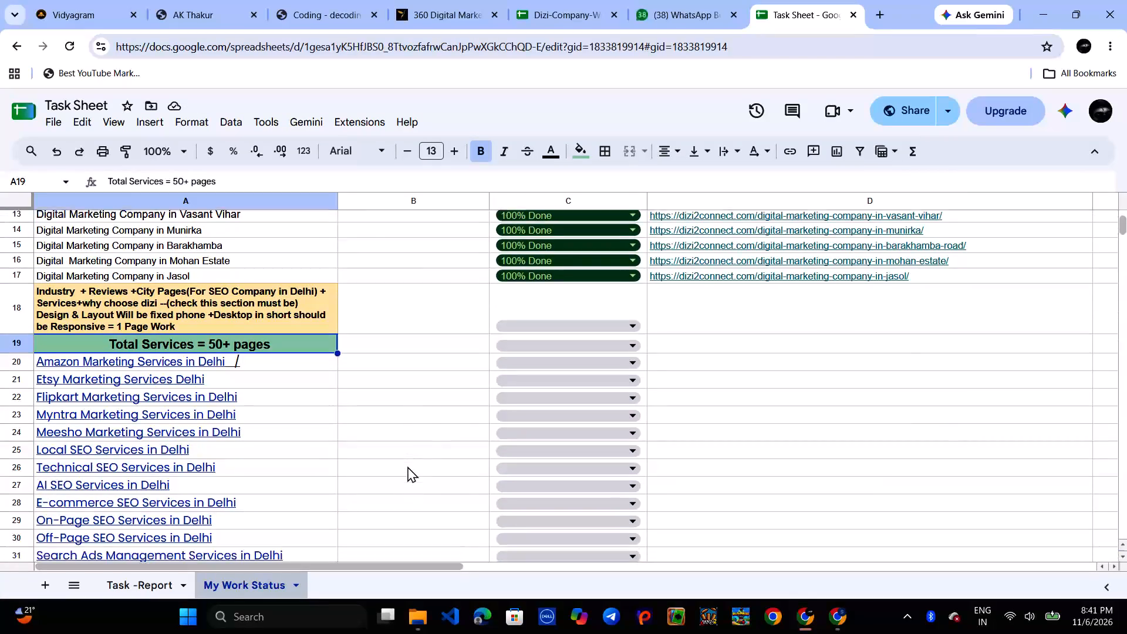
{"action": "scroll", "coordinate": [407, 466], "scroll_direction": "down", "scroll_amount": 3}
{"action": "scroll", "coordinate": [407, 466], "scroll_direction": "up", "scroll_amount": 4}
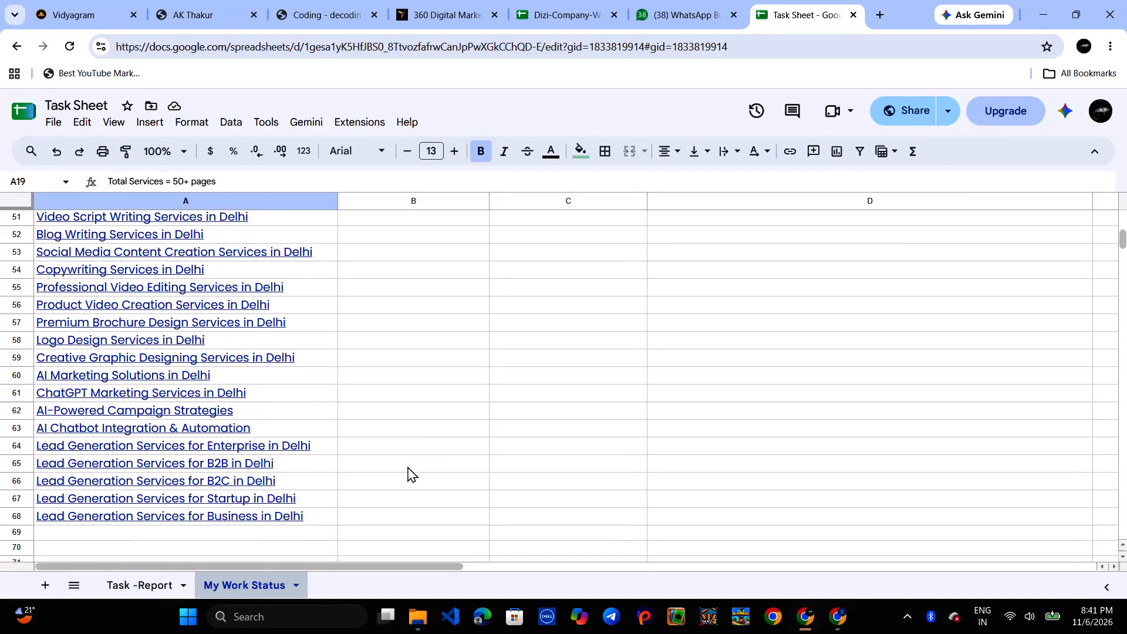
{"action": "scroll", "coordinate": [407, 466], "scroll_direction": "up", "scroll_amount": 4}
{"action": "scroll", "coordinate": [407, 466], "scroll_direction": "down", "scroll_amount": 2}
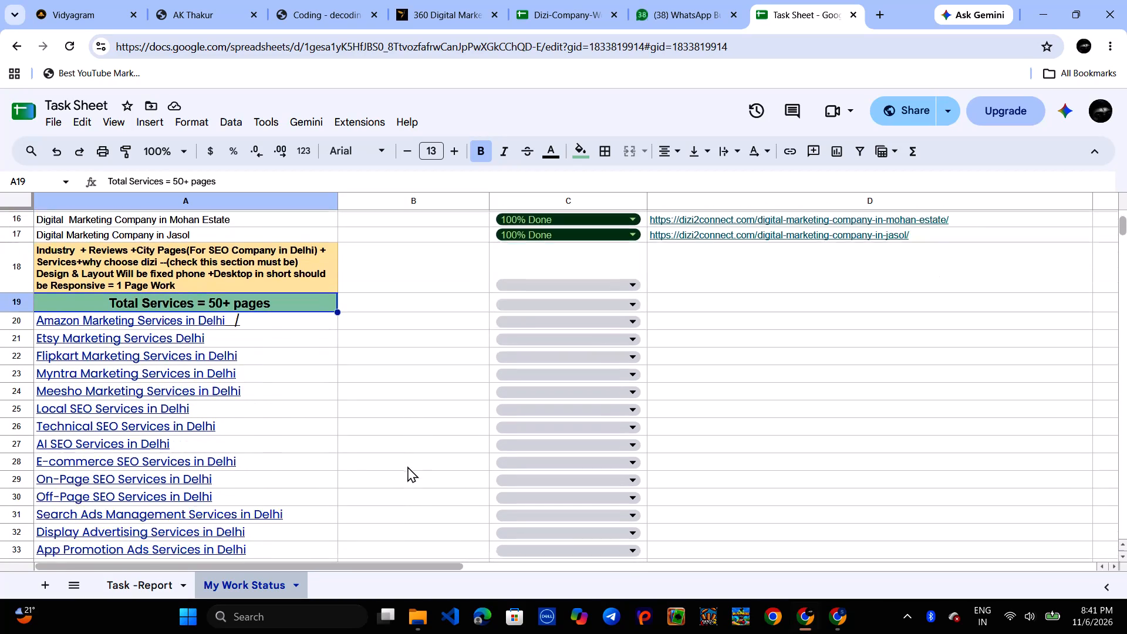
{"action": "scroll", "coordinate": [407, 466], "scroll_direction": "down", "scroll_amount": 4}
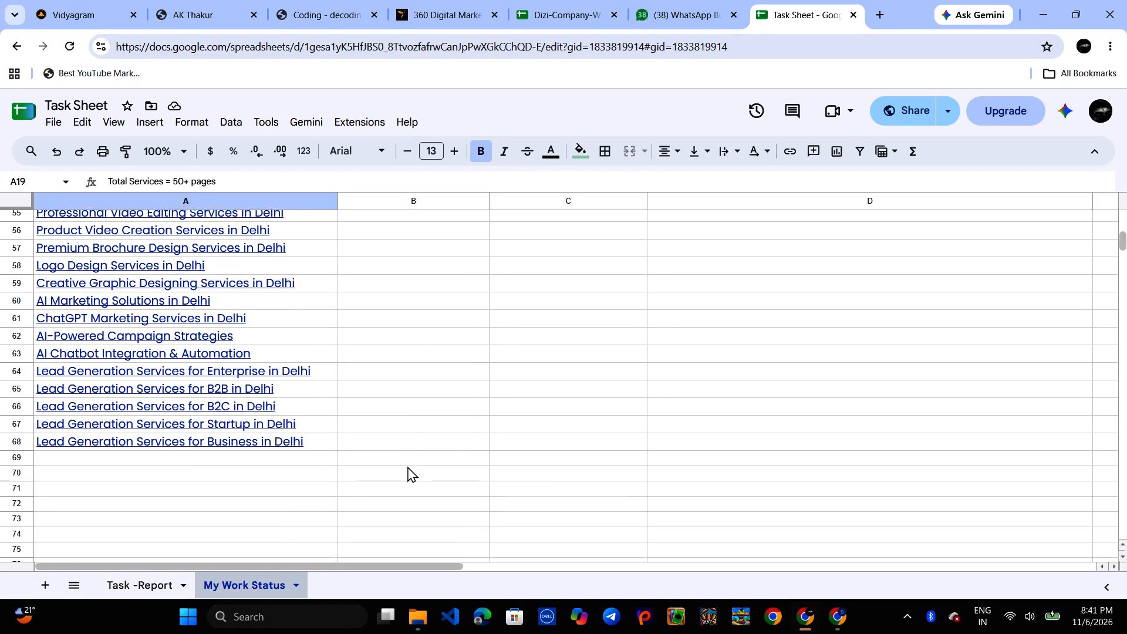
{"action": "scroll", "coordinate": [407, 466], "scroll_direction": "up", "scroll_amount": 5}
{"action": "scroll", "coordinate": [407, 466], "scroll_direction": "down", "scroll_amount": 1}
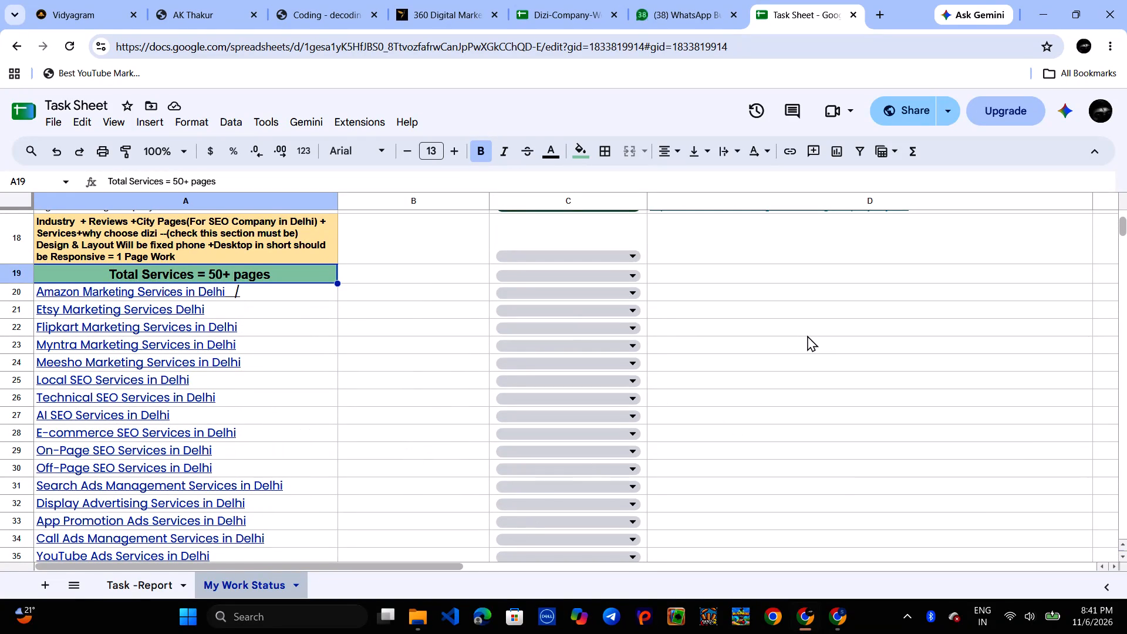
{"action": "scroll", "coordinate": [807, 335], "scroll_direction": "up", "scroll_amount": 2}
{"action": "scroll", "coordinate": [807, 335], "scroll_direction": "down", "scroll_amount": 2}
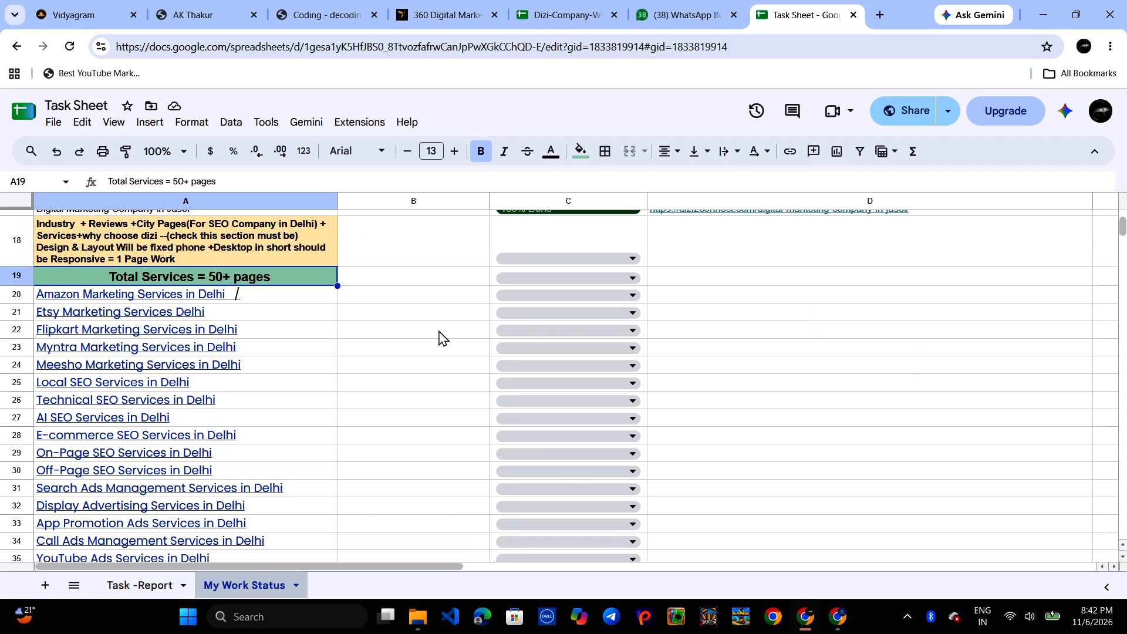